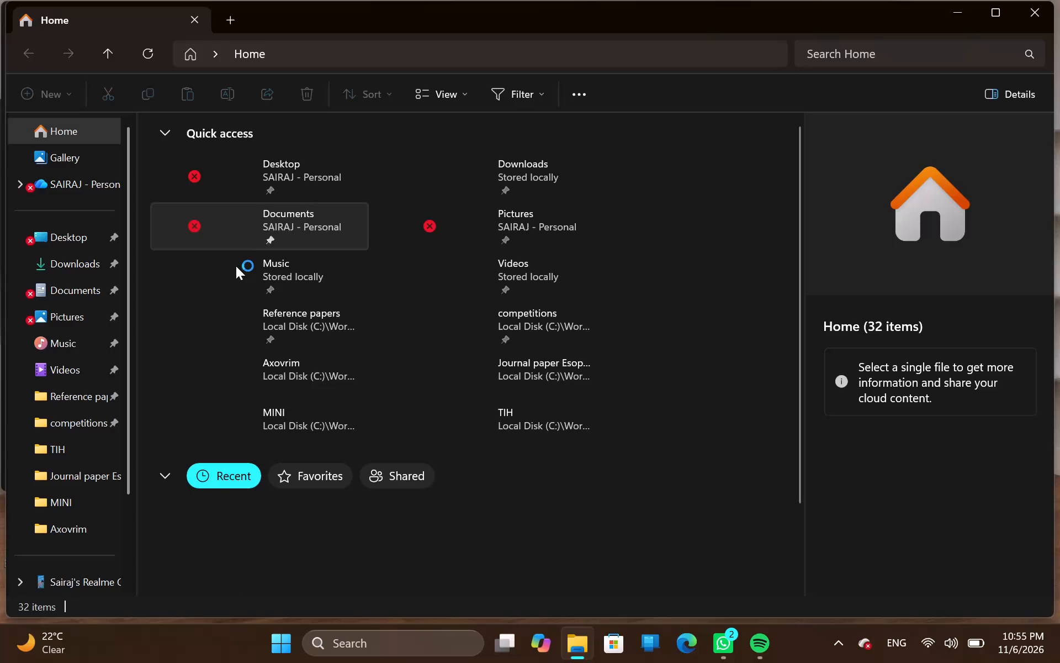
Open the recent Word document "A review on Endoscopic Imaging Redefine Early Esophageal Cancer Diagnosis Format (1)" and view its pages.
scroll(423, 545, down, 1)
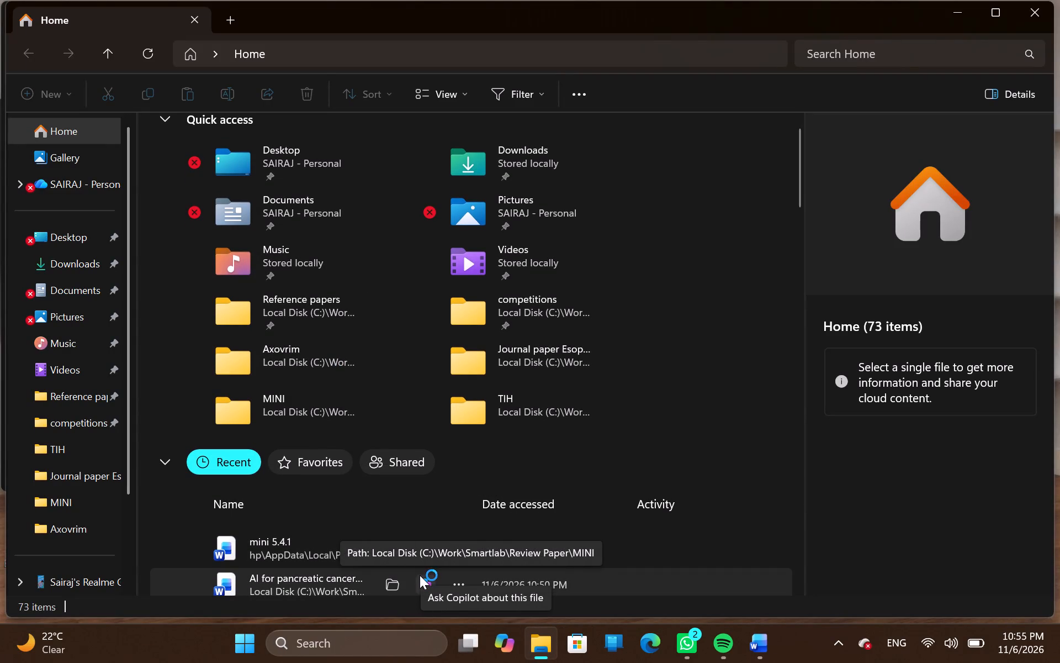
click(330, 587)
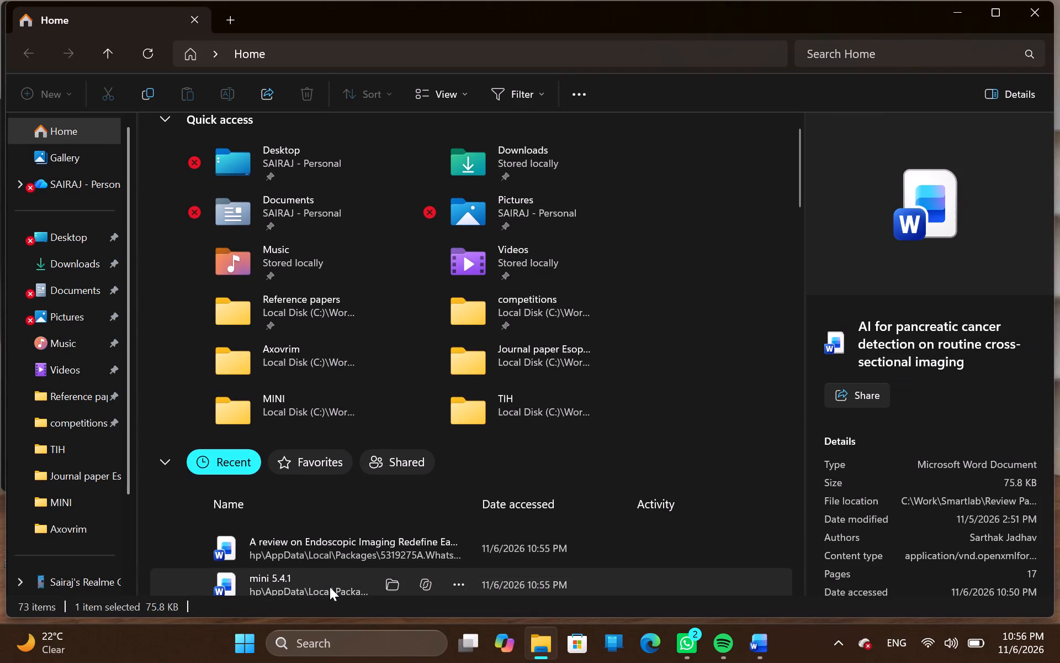
double_click(344, 552)
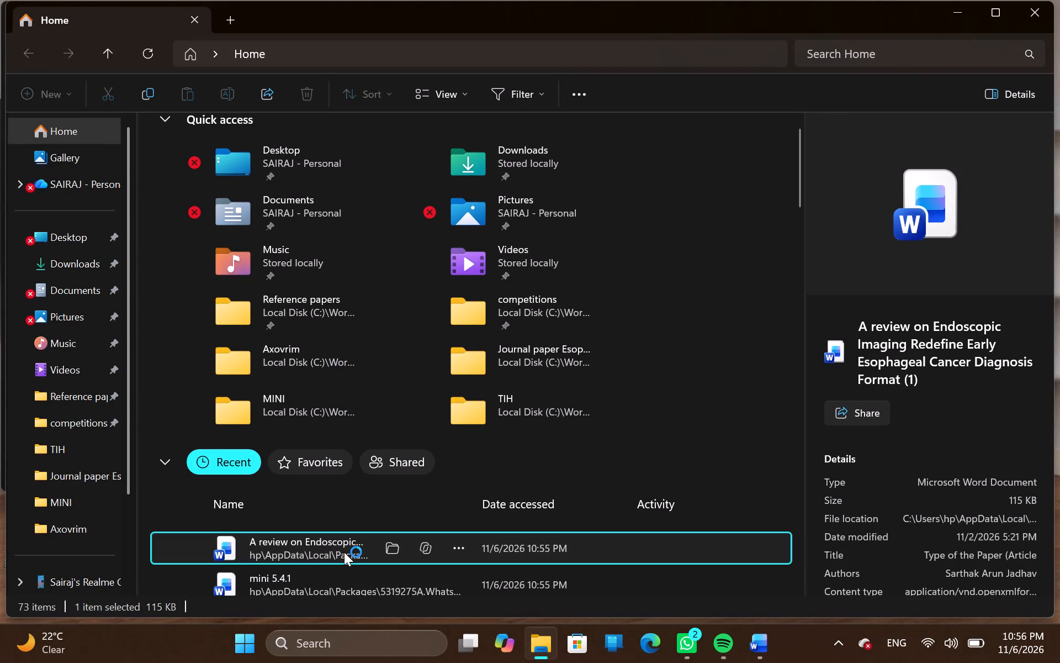
scroll(344, 552, down, 1)
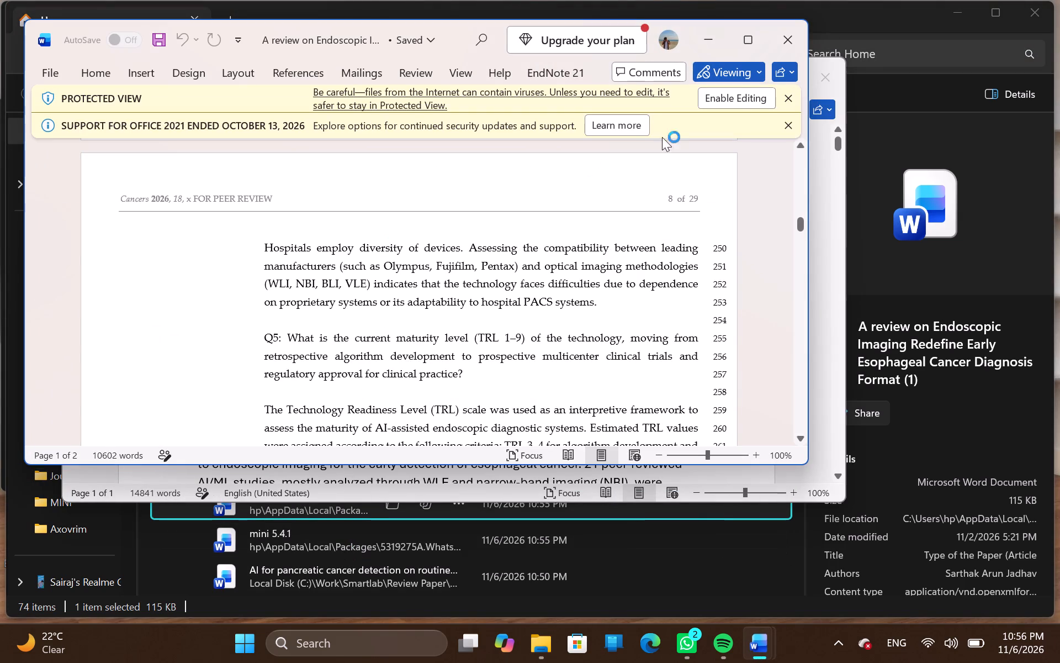
Close the "A review on Endoscopic Imaging" document and minimize the Esophageal_Cancer_Review document to get back to File Explorer.
click(784, 47)
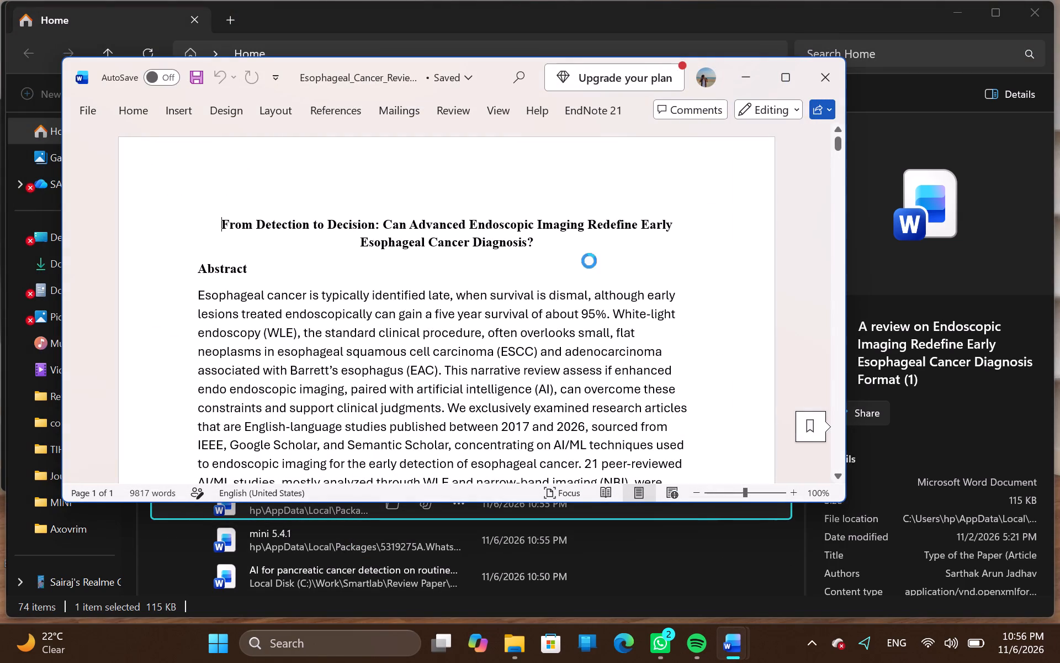
click(748, 82)
Check the recent files list in File Explorer and bring up the previews of the open Word documents.
scroll(513, 534, down, 1)
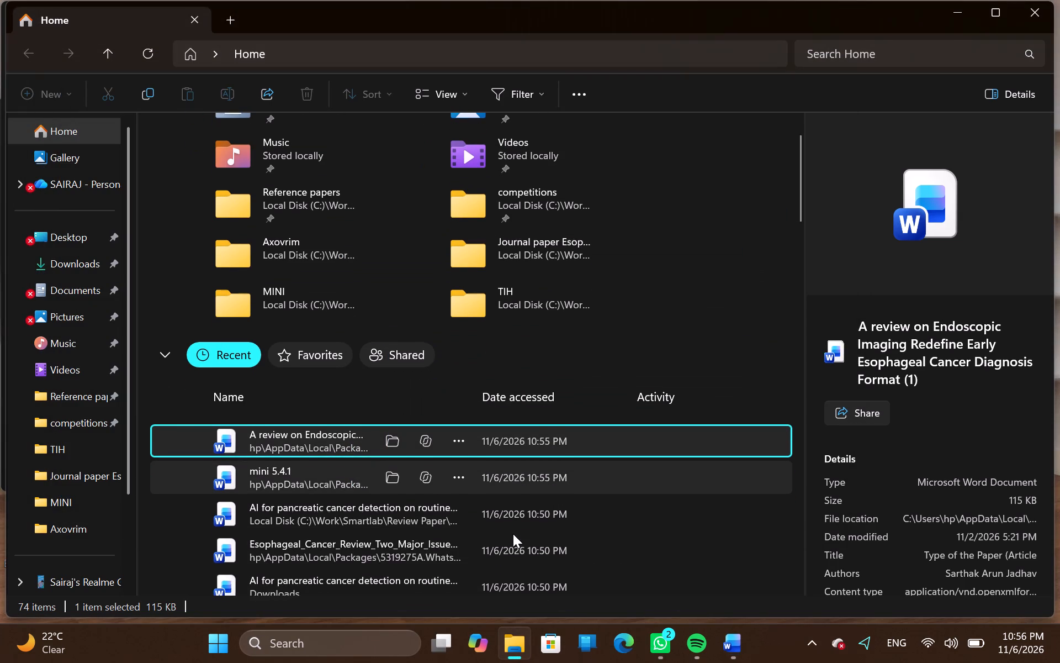
scroll(513, 534, down, 1)
click(734, 657)
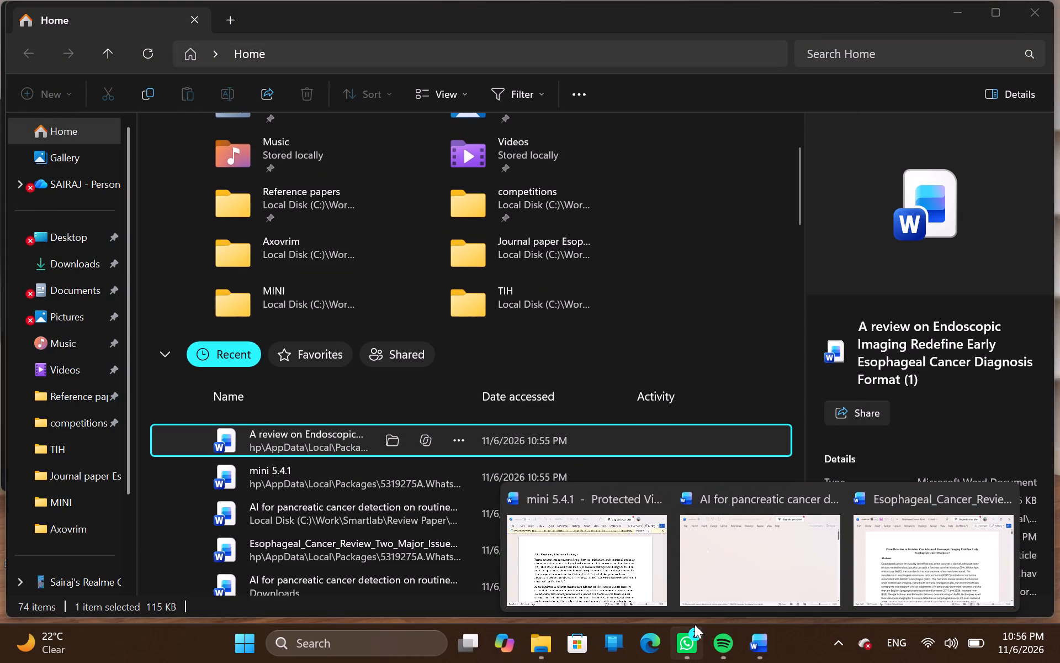
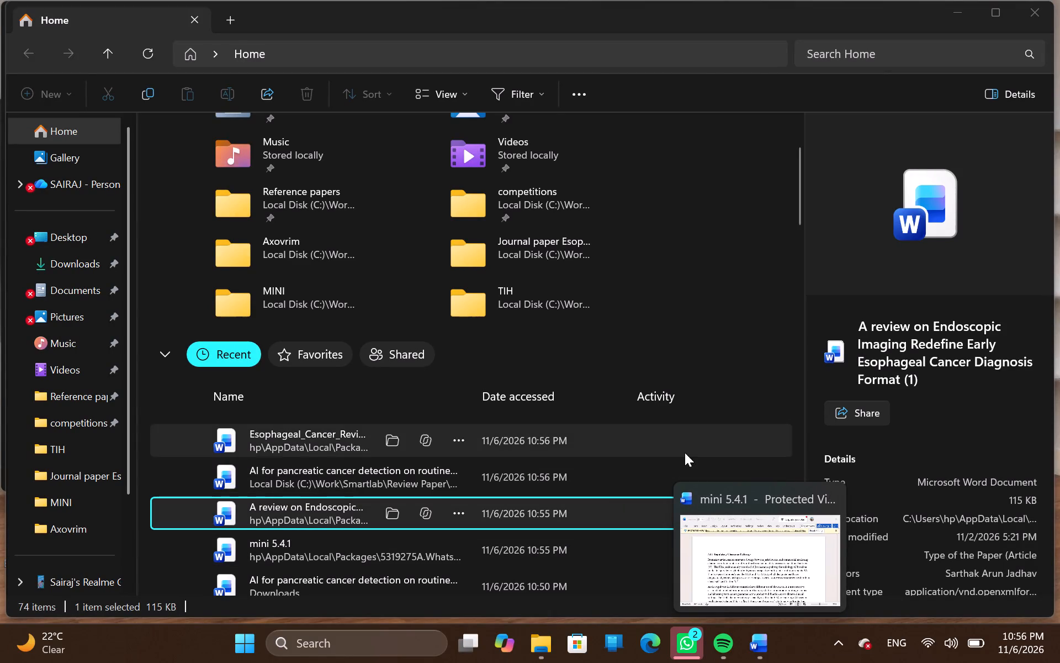
Open the recent Word document "AI for pancreatic cancer detection on routine cross-sectional imaging" stored in Downloads.
click(649, 477)
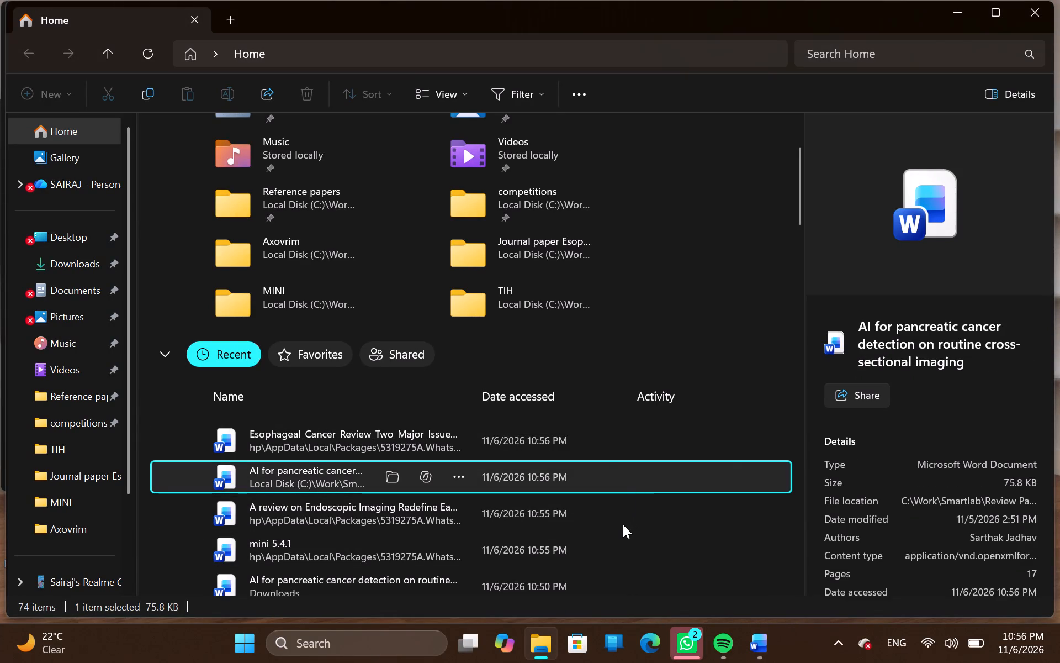
double_click(605, 576)
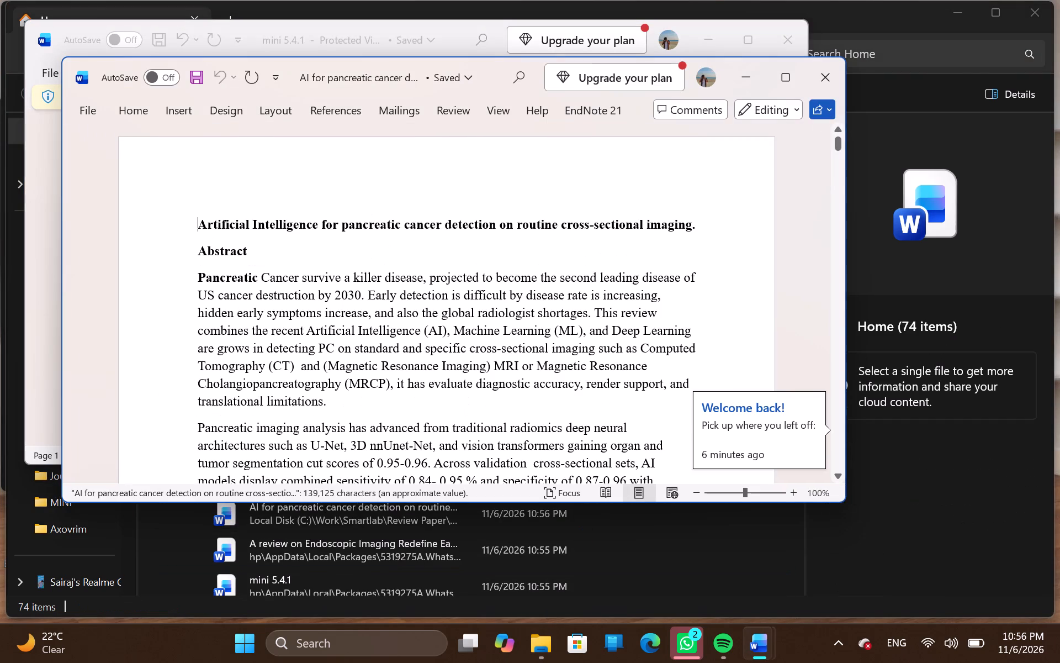
Maximize the pancreatic cancer AI review document and skim its reference list and sections 4.4 to 5.3.
click(786, 84)
scroll(593, 351, down, 16)
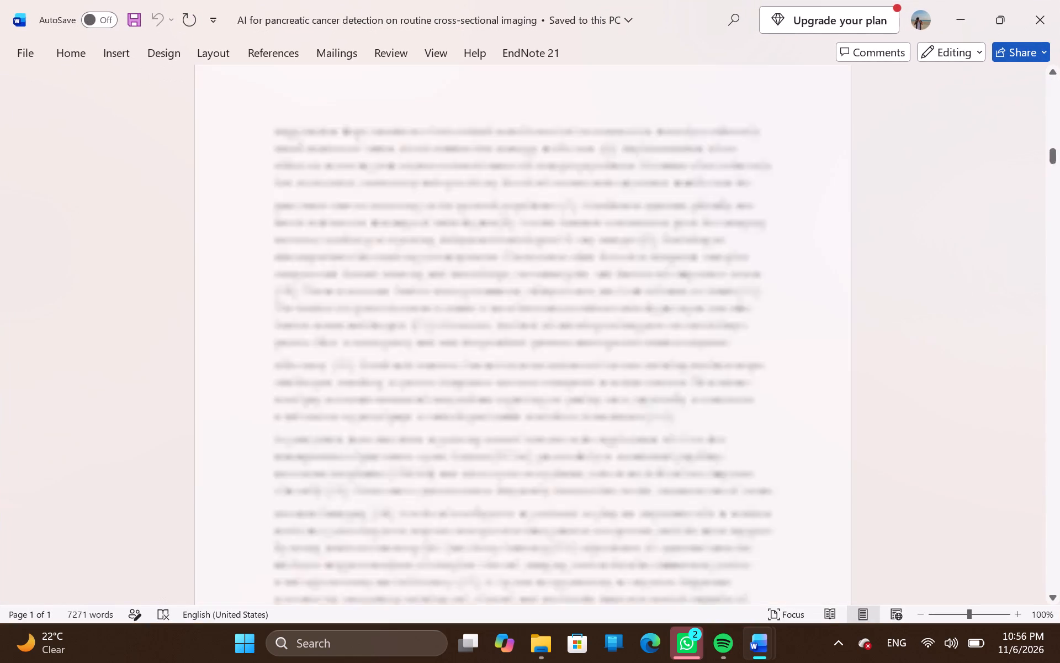
scroll(593, 351, down, 20)
scroll(593, 351, down, 20)
scroll(593, 351, down, 15)
scroll(593, 351, up, 4)
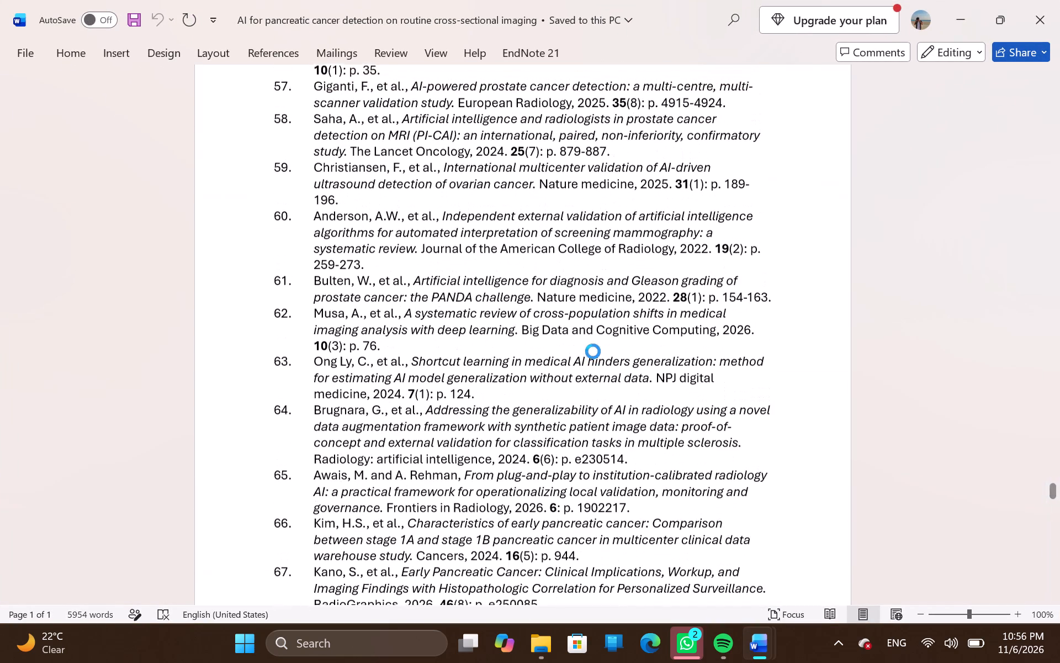
scroll(593, 351, up, 8)
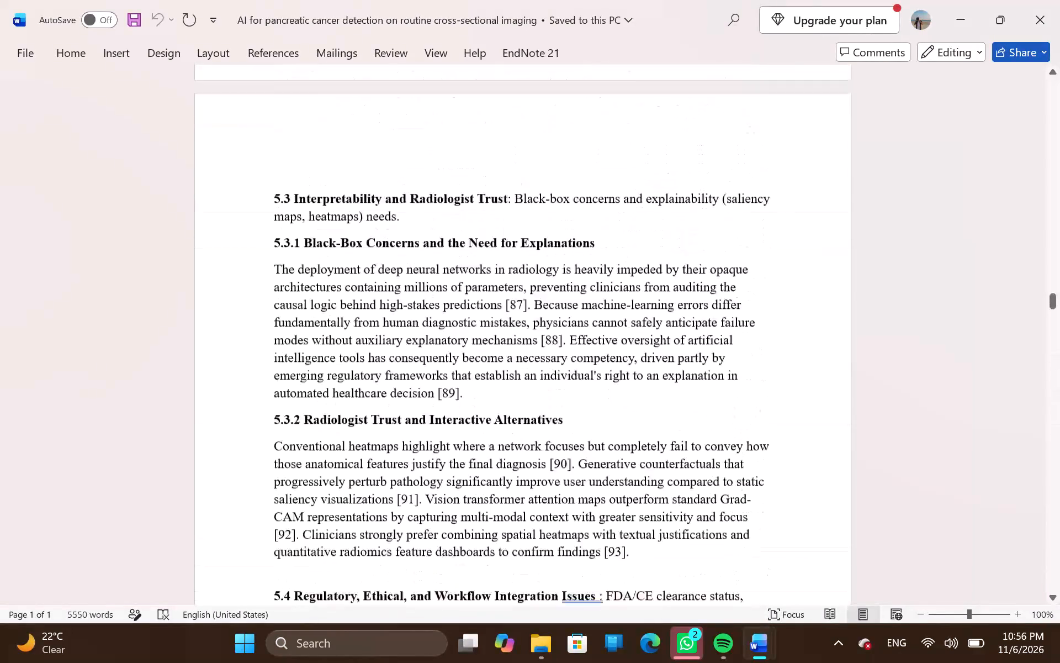
scroll(593, 351, up, 1)
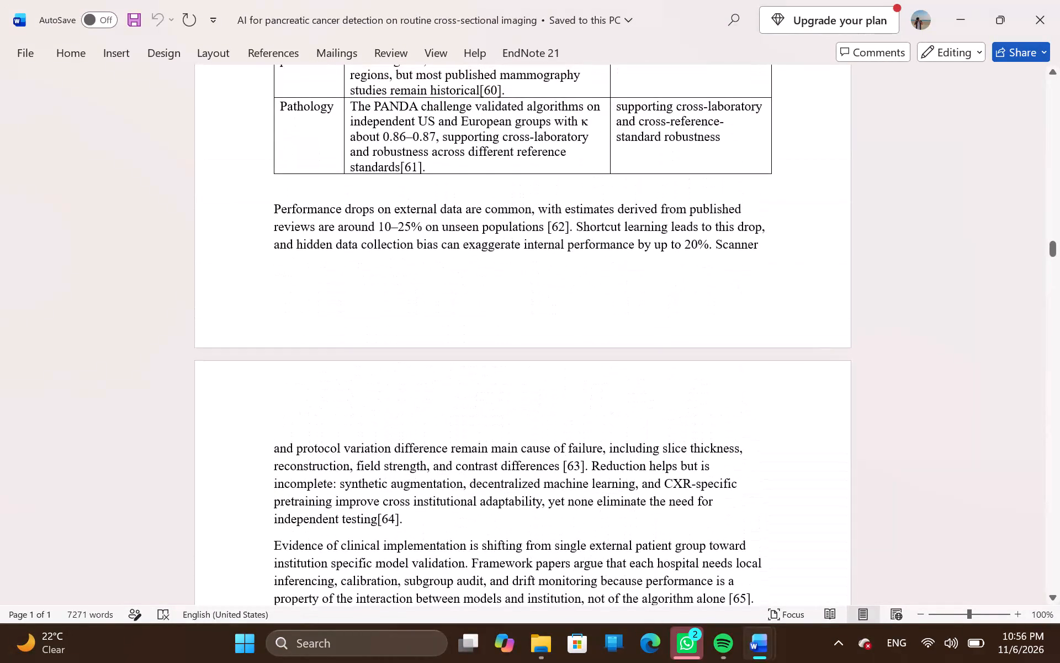
scroll(593, 351, down, 3)
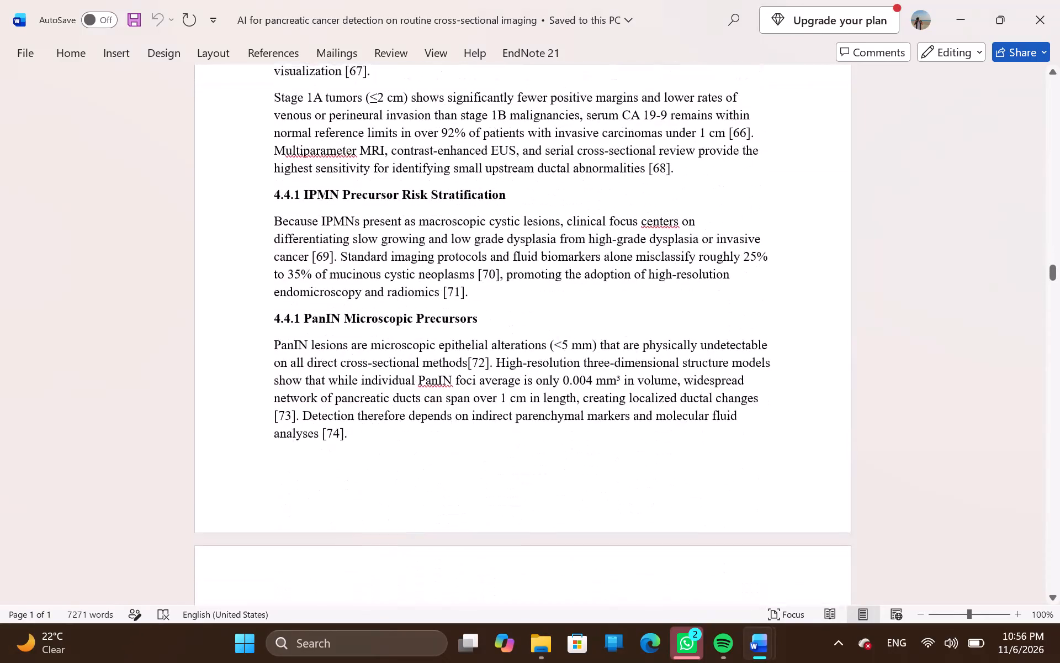
scroll(593, 348, down, 2)
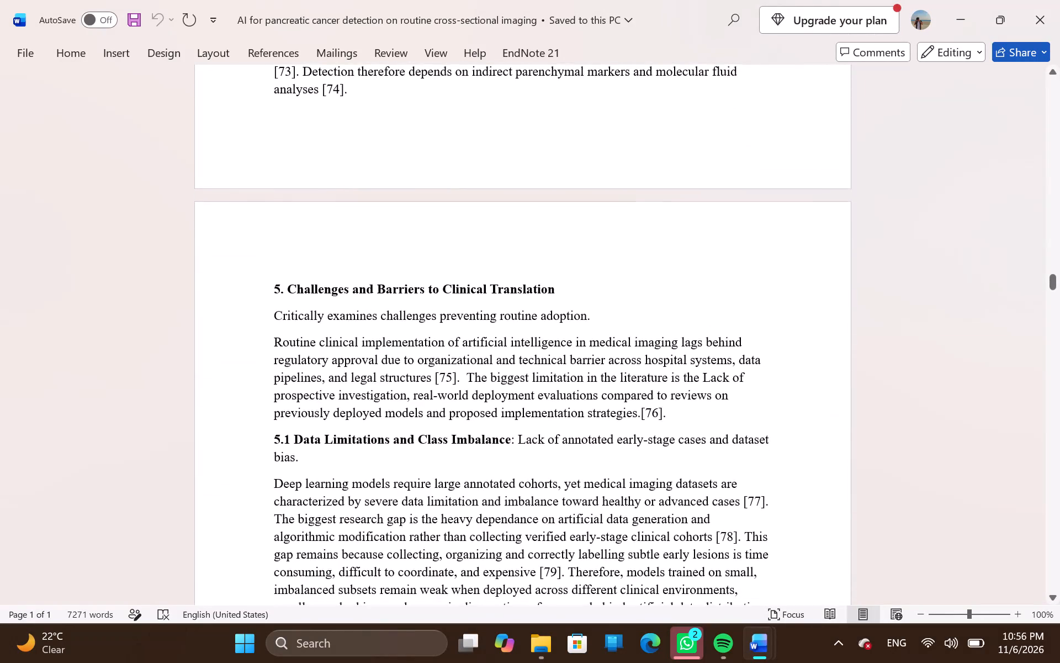
Review the paper from the abstract and introduction through section 4, Performance, Validation, and Comparative Evidence.
scroll(593, 348, up, 2)
scroll(569, 407, down, 1)
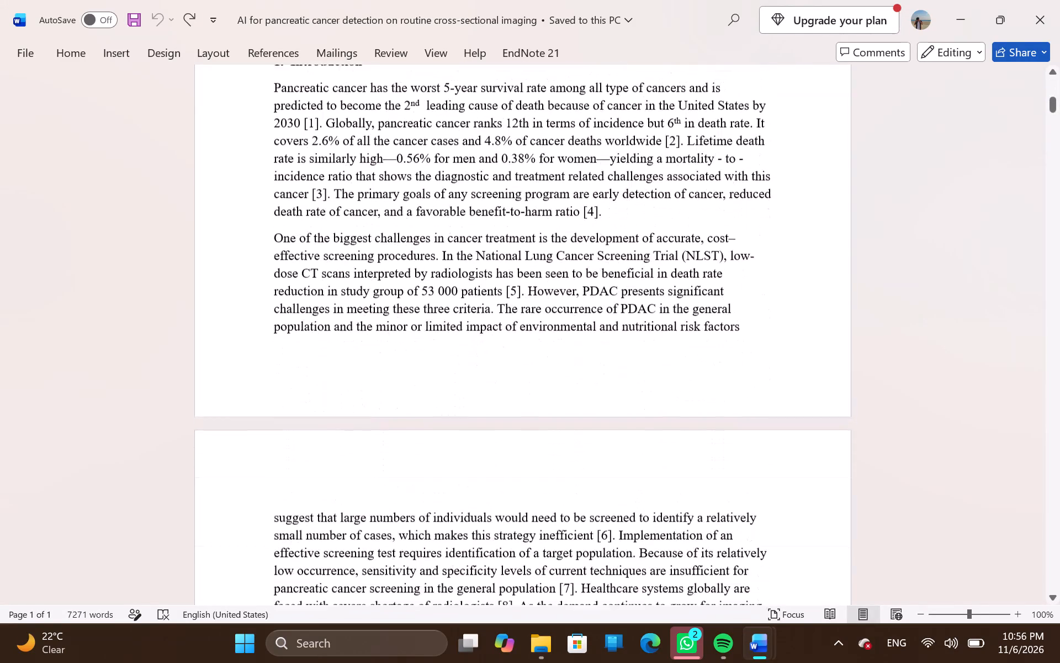
scroll(569, 407, down, 1)
scroll(569, 407, up, 1)
scroll(569, 407, down, 2)
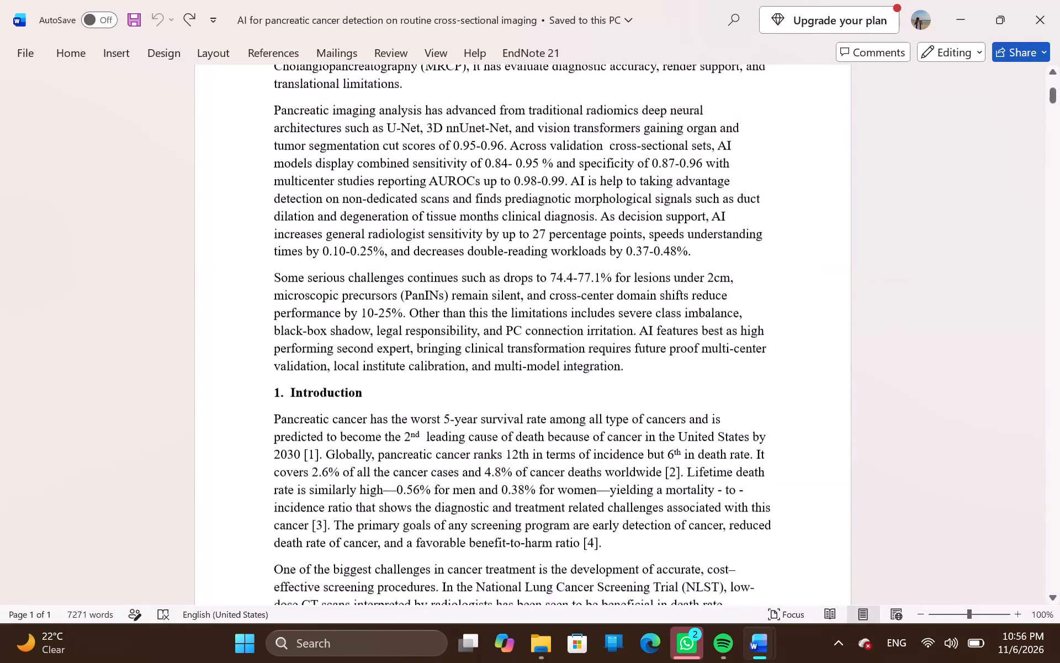
scroll(569, 407, down, 3)
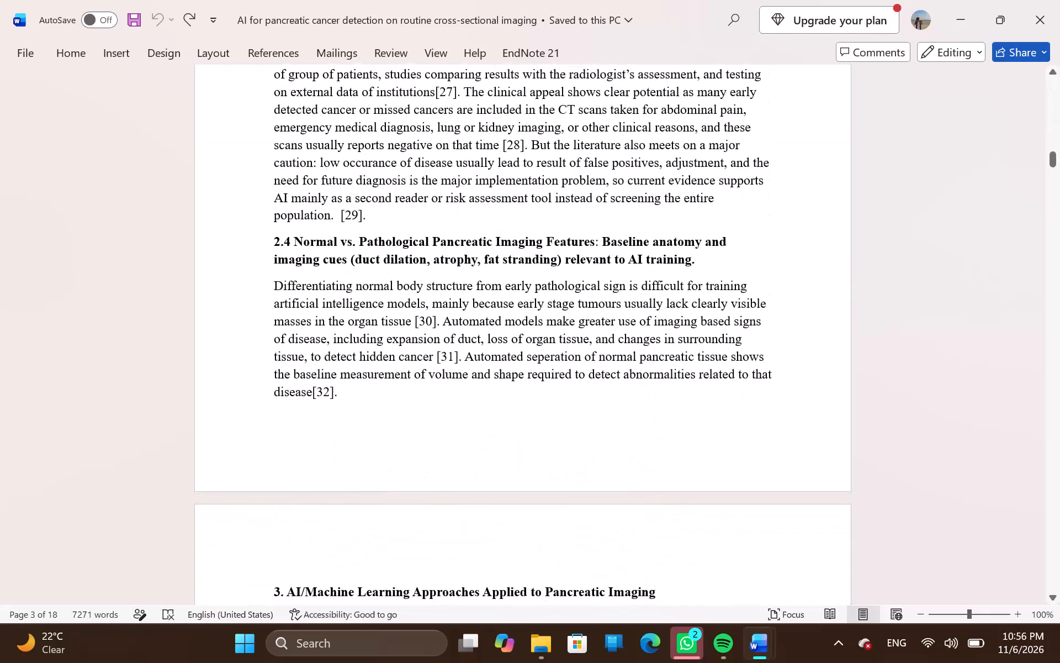
scroll(569, 407, down, 2)
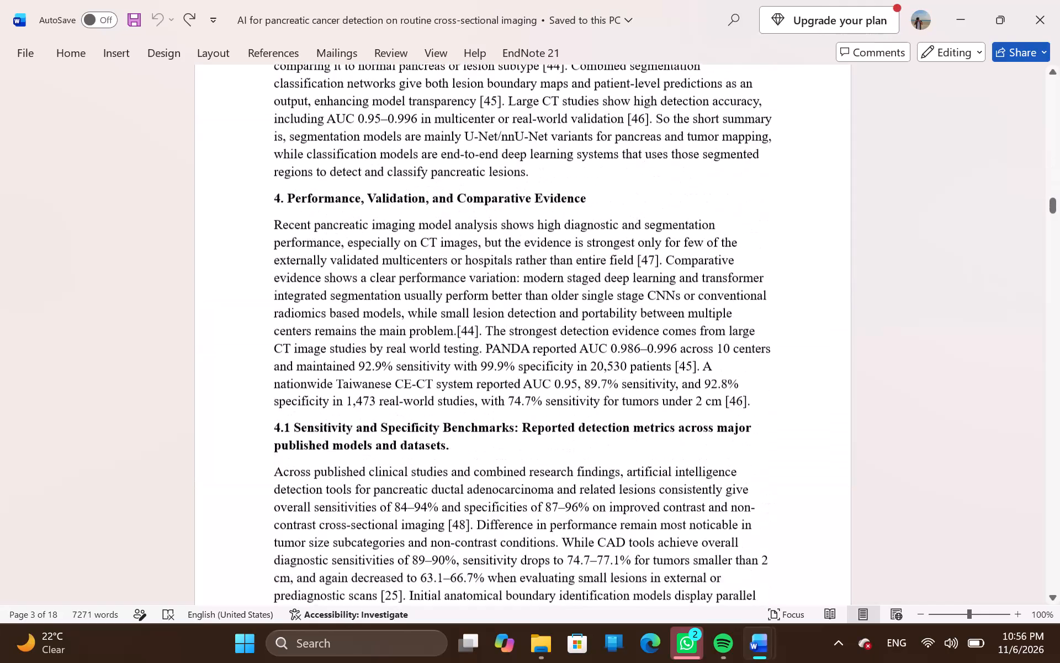
Examine the Multi-Institutional Results table in section 4.3 and the section 4.4 text on early-stage and precursor lesions.
scroll(569, 407, down, 2)
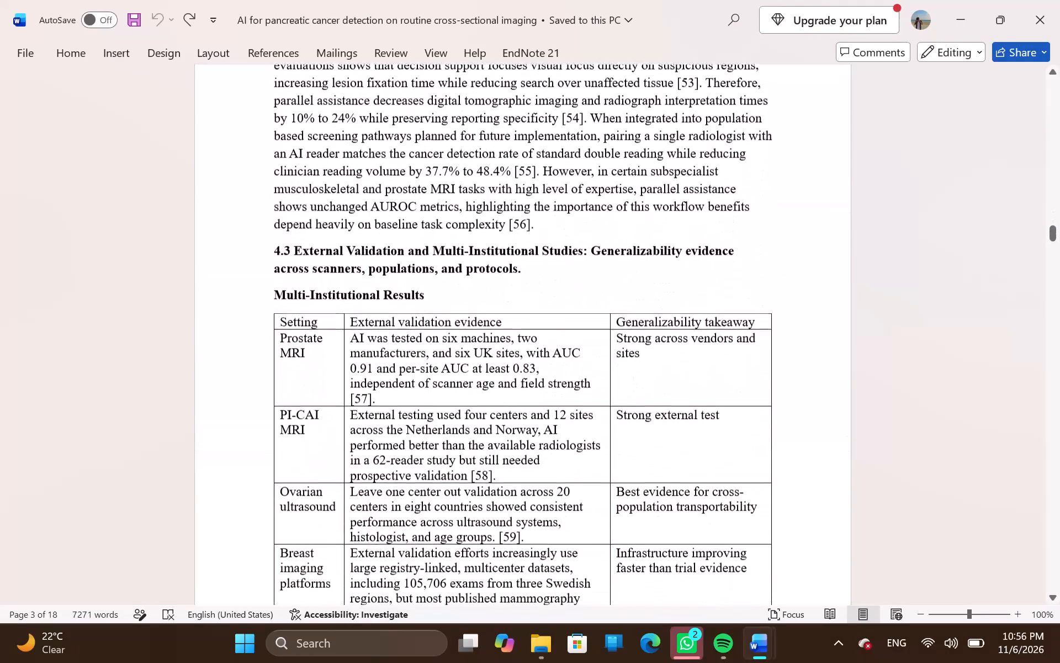
scroll(569, 407, down, 4)
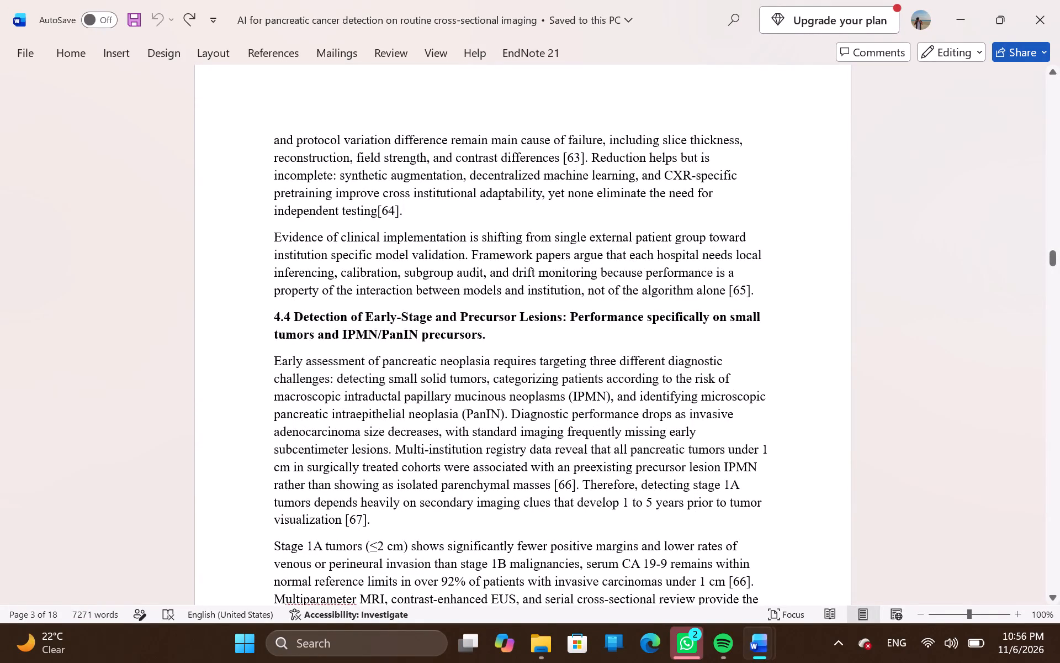
scroll(383, 330, right, 2)
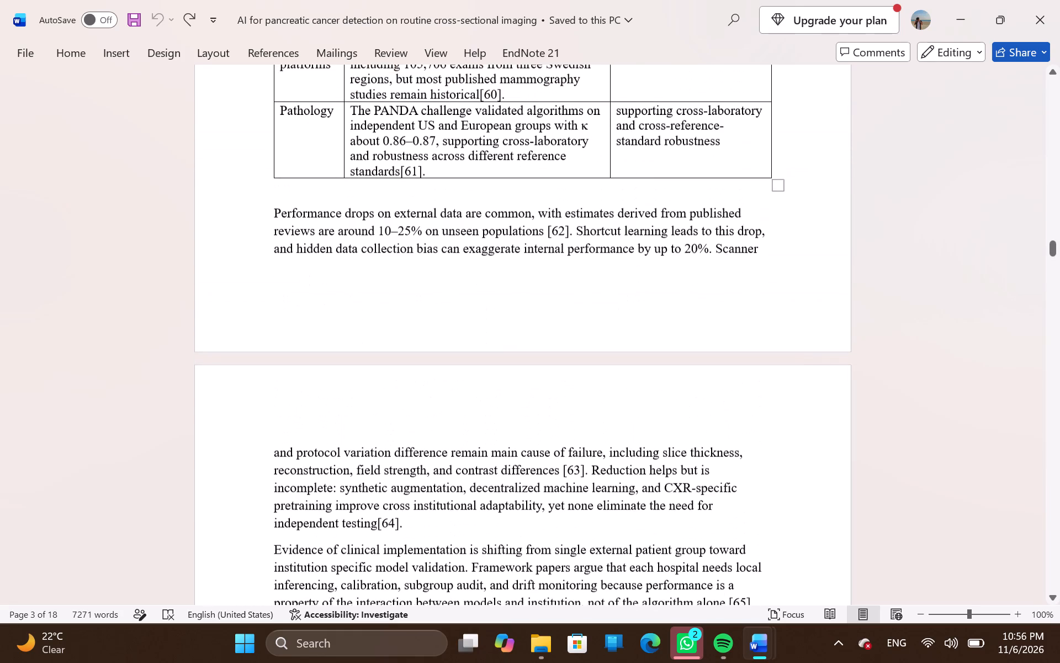
scroll(383, 330, right, 1)
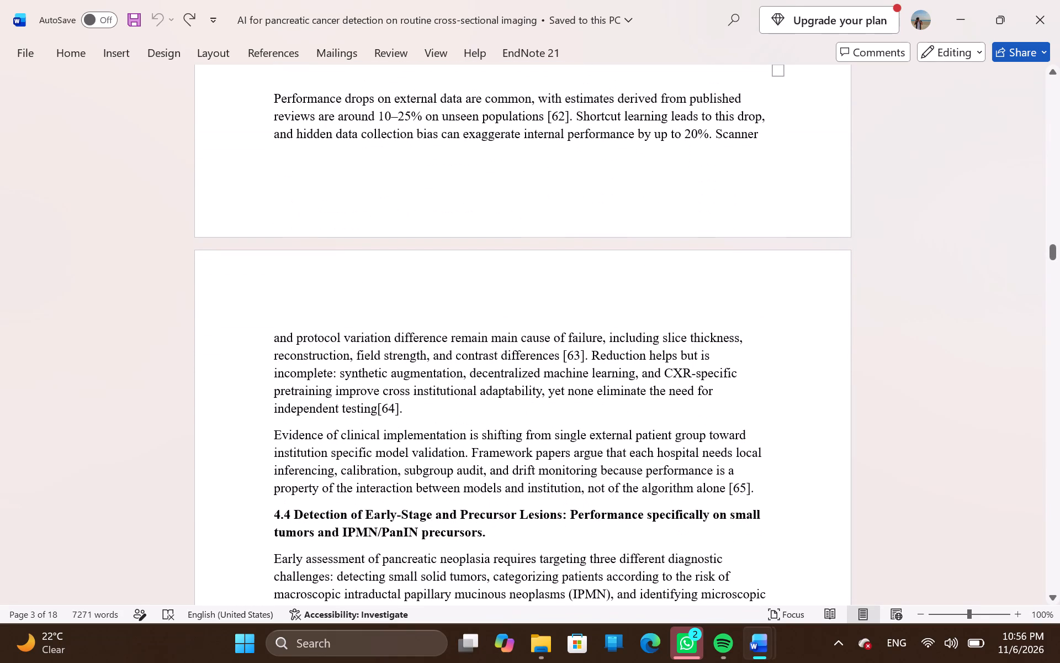
scroll(383, 330, right, 1)
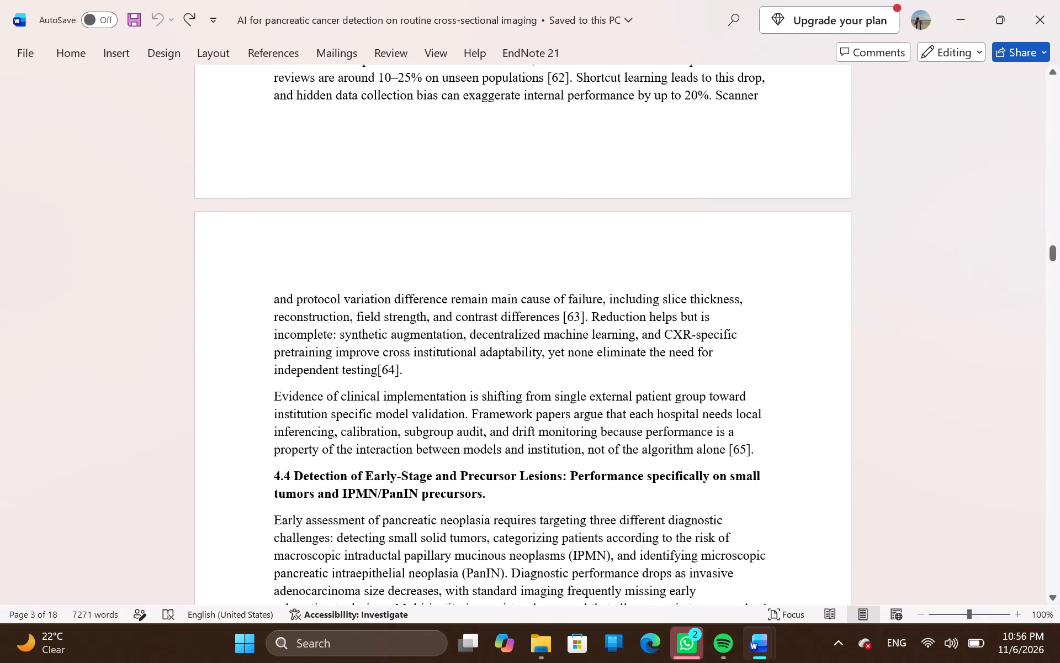
scroll(383, 330, right, 1)
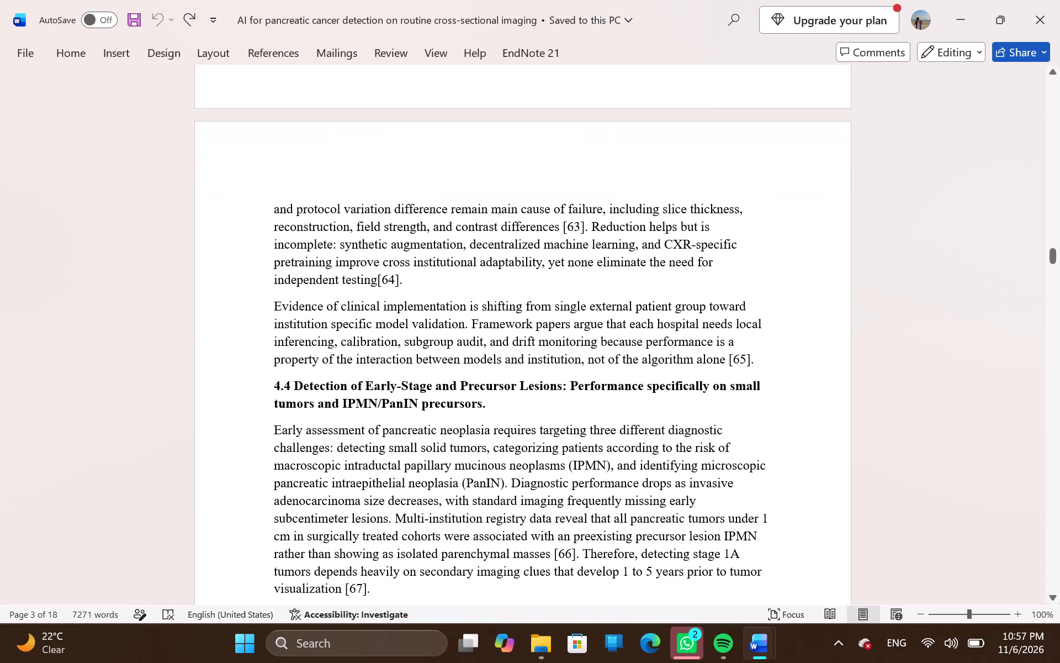
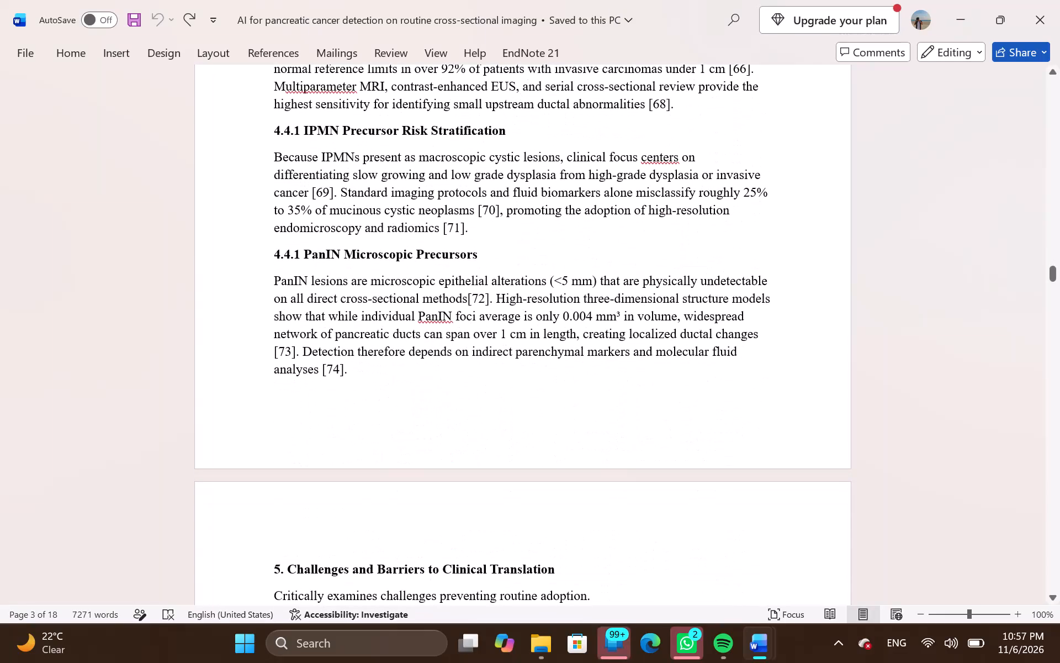
Review the pancreatic cancer paper from the PanIN precursors text through section 5, up to section 5.4 on regulatory issues.
scroll(439, 286, down, 1)
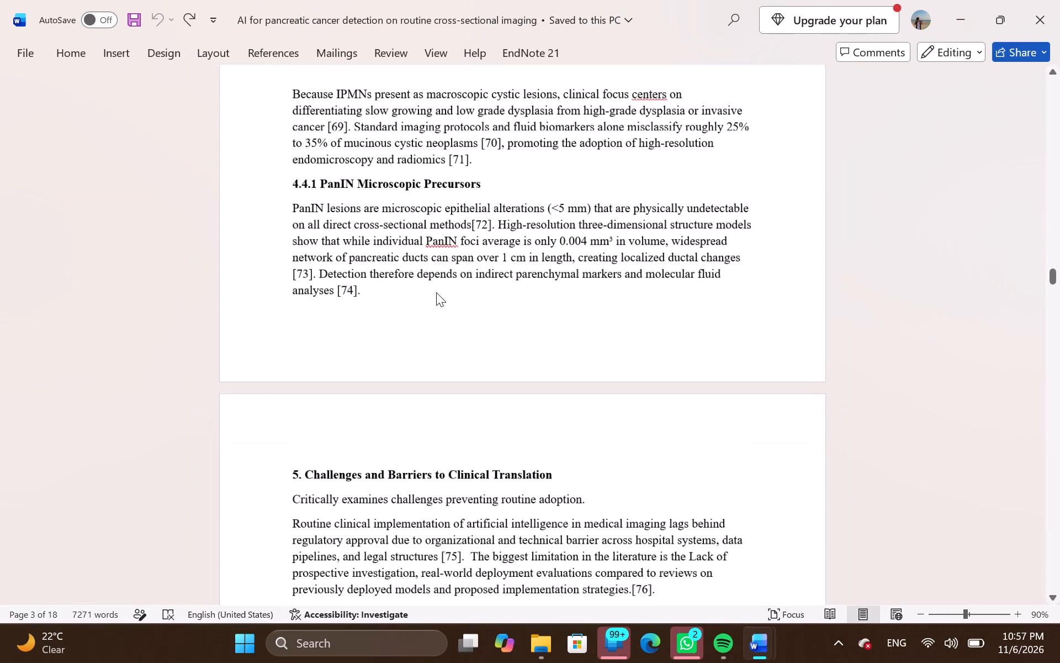
scroll(436, 292, down, 1)
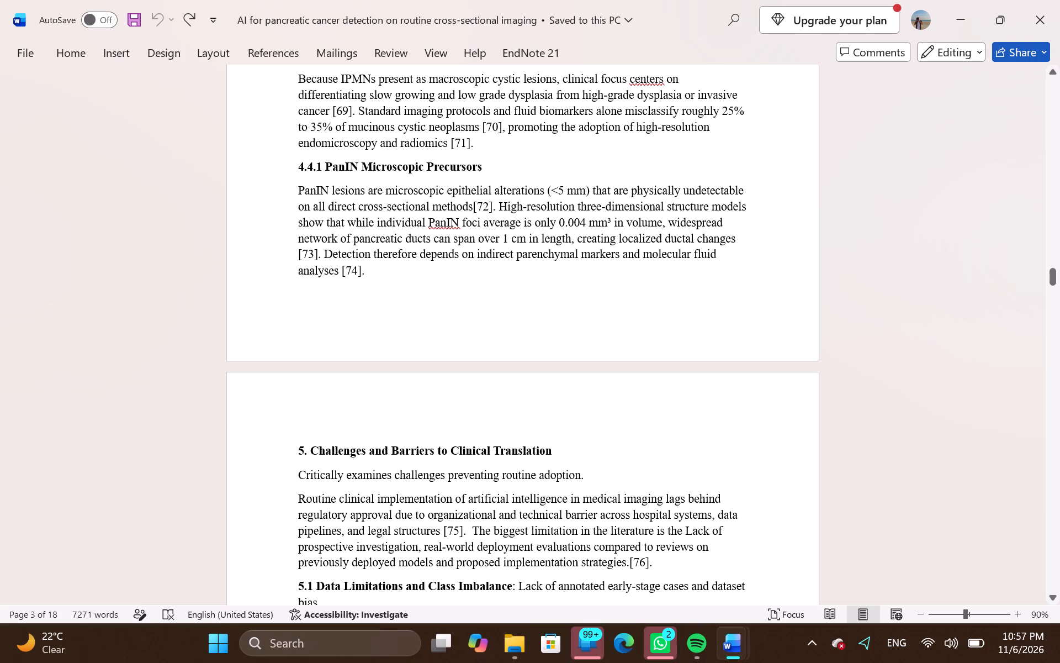
scroll(353, 275, down, 1)
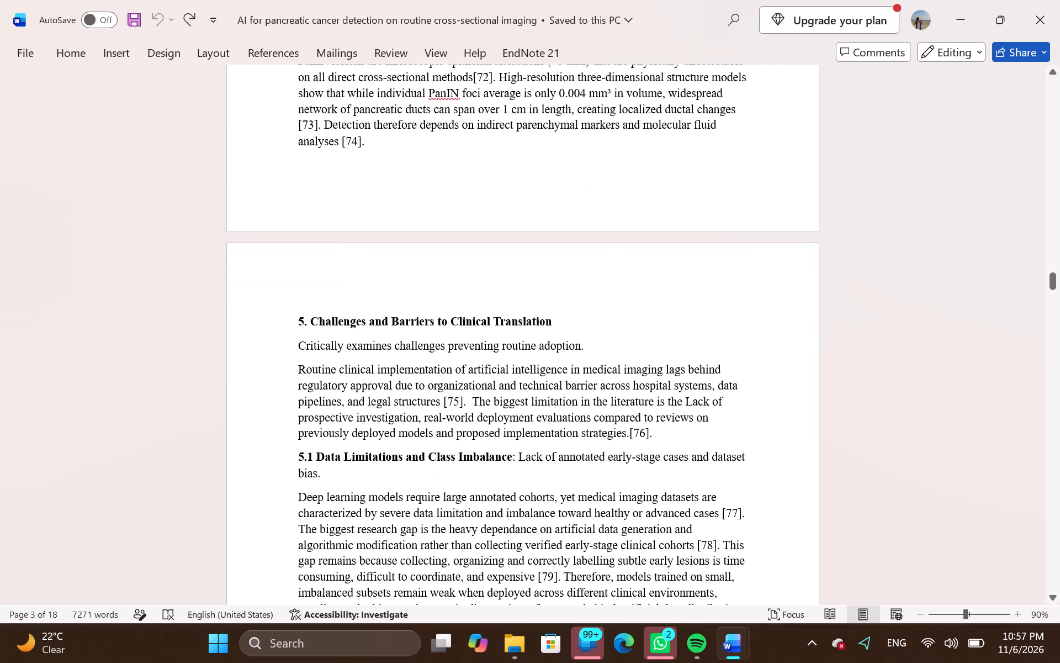
scroll(353, 275, down, 2)
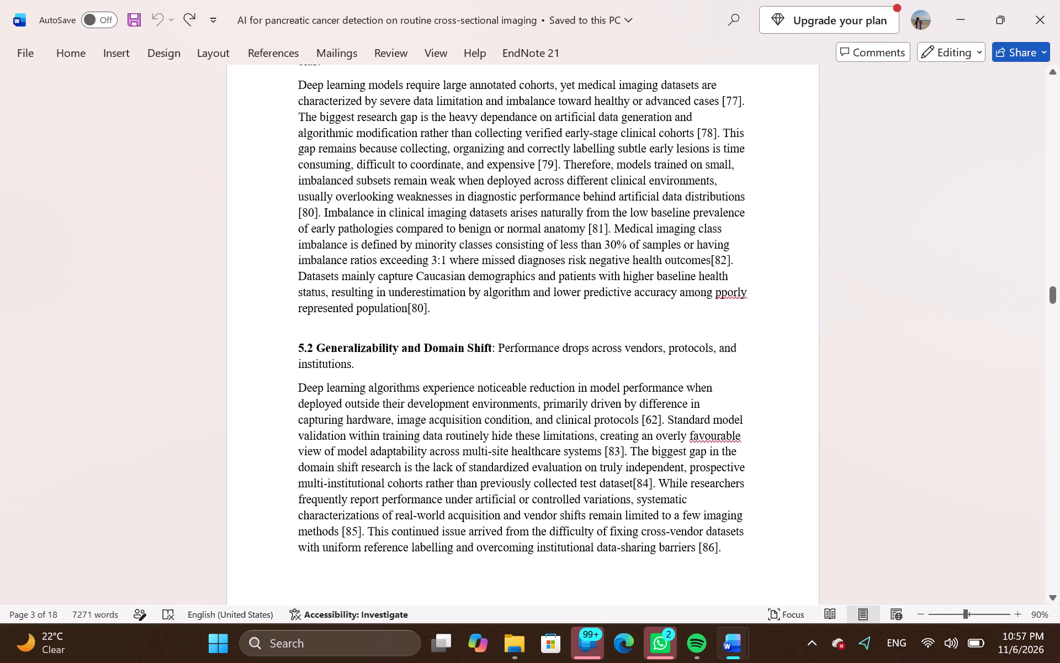
scroll(353, 275, down, 4)
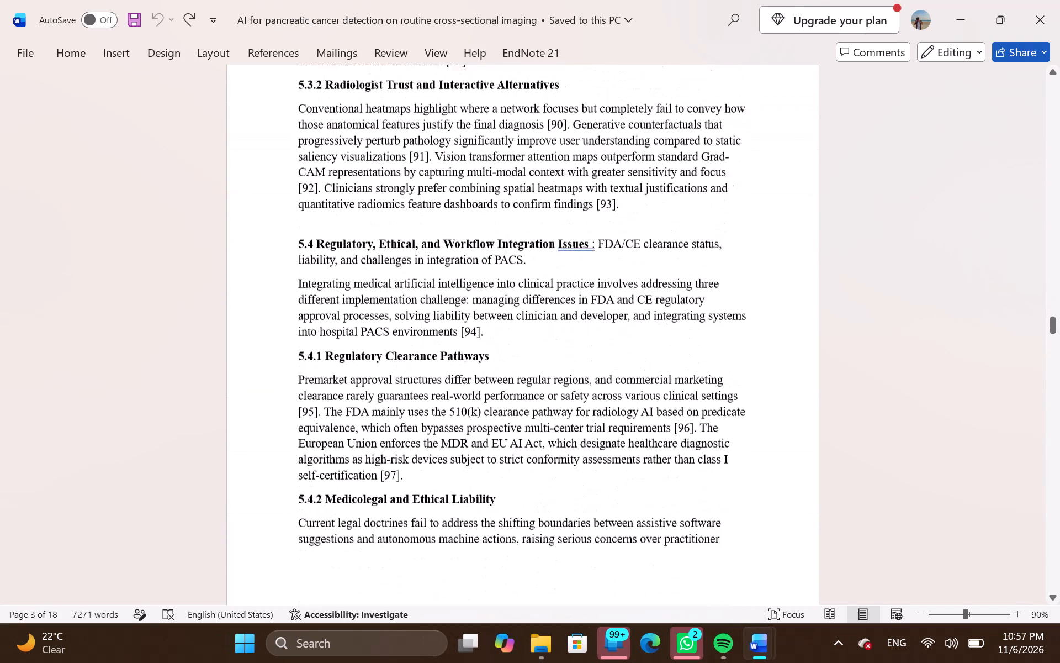
scroll(353, 275, up, 1)
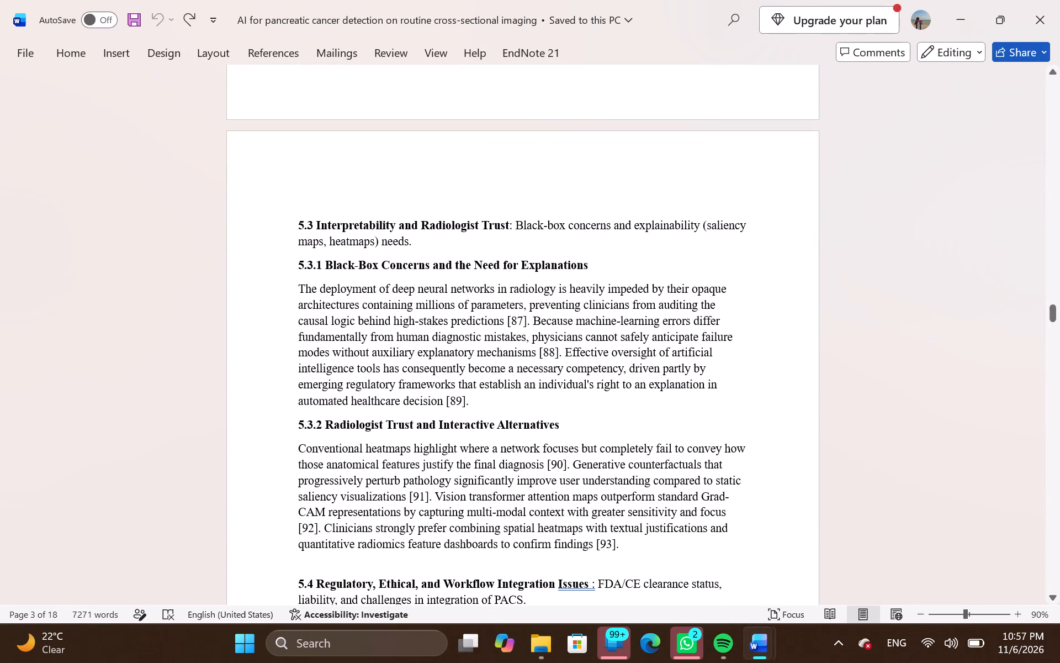
Switch to the mini 5.4.1 document and read its original and reworded paragraphs for sections 5.4.1 to 5.4.3.
key(alt+Tab)
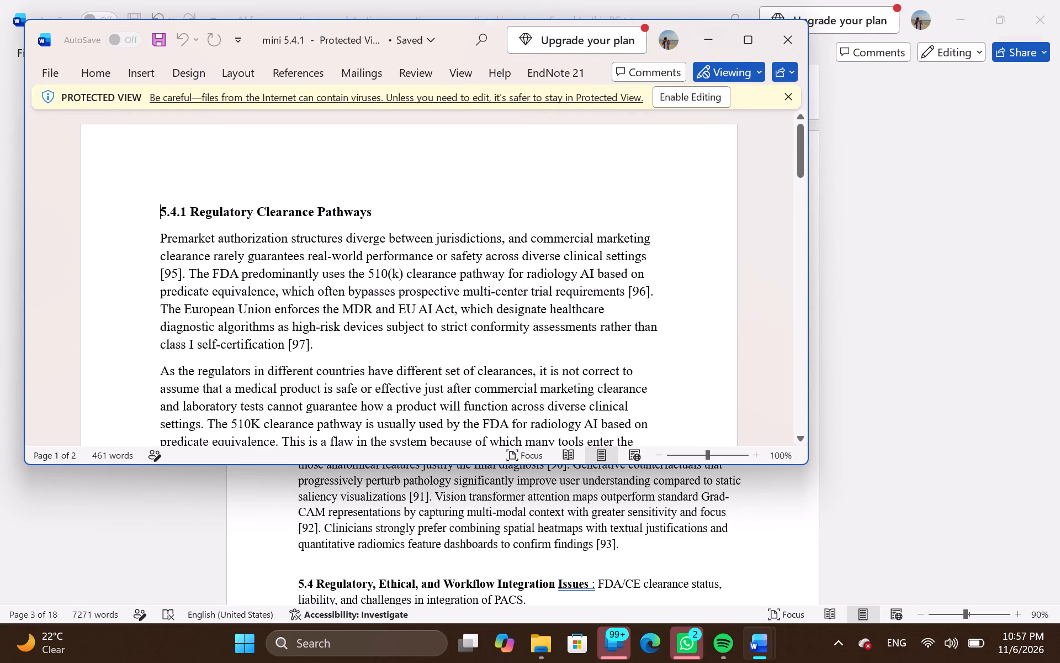
scroll(160, 237, down, 1)
scroll(160, 237, up, 1)
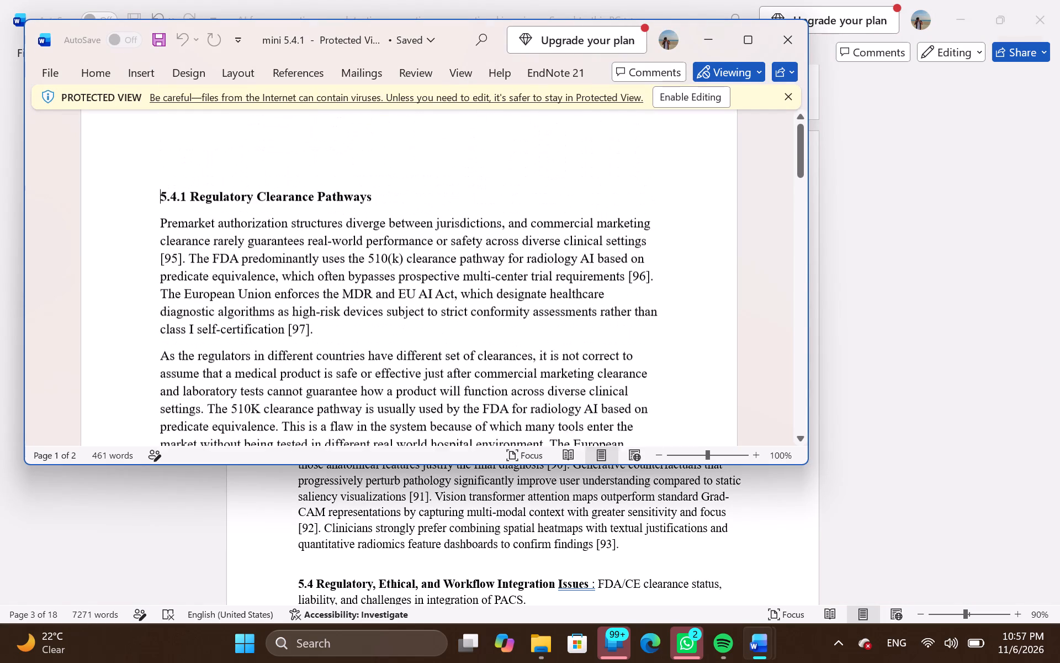
scroll(160, 237, down, 1)
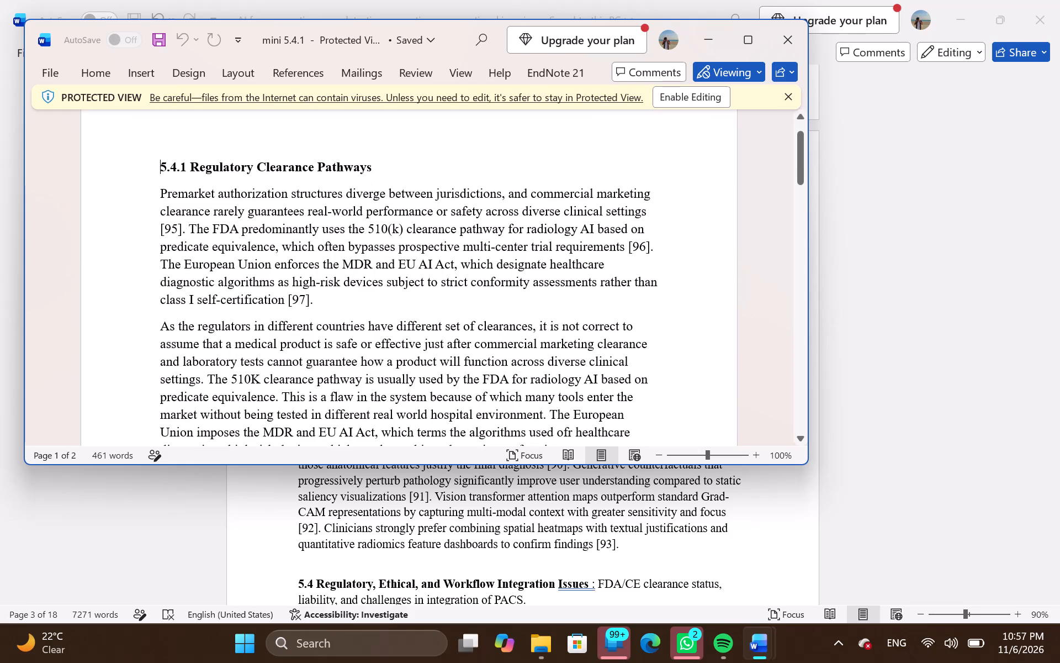
scroll(160, 237, down, 1)
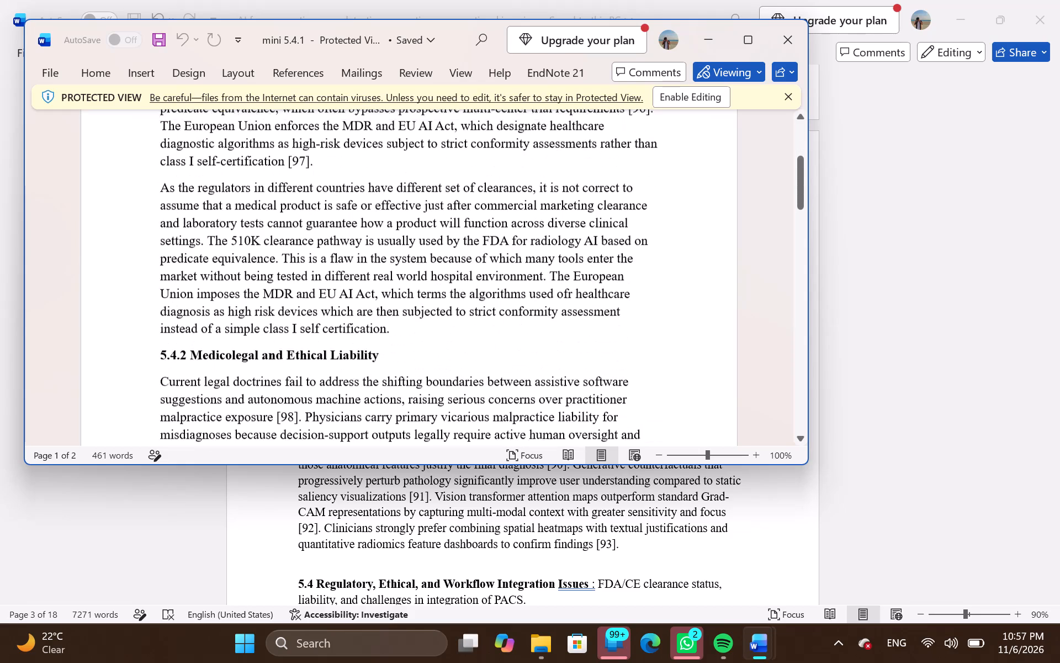
scroll(160, 237, down, 3)
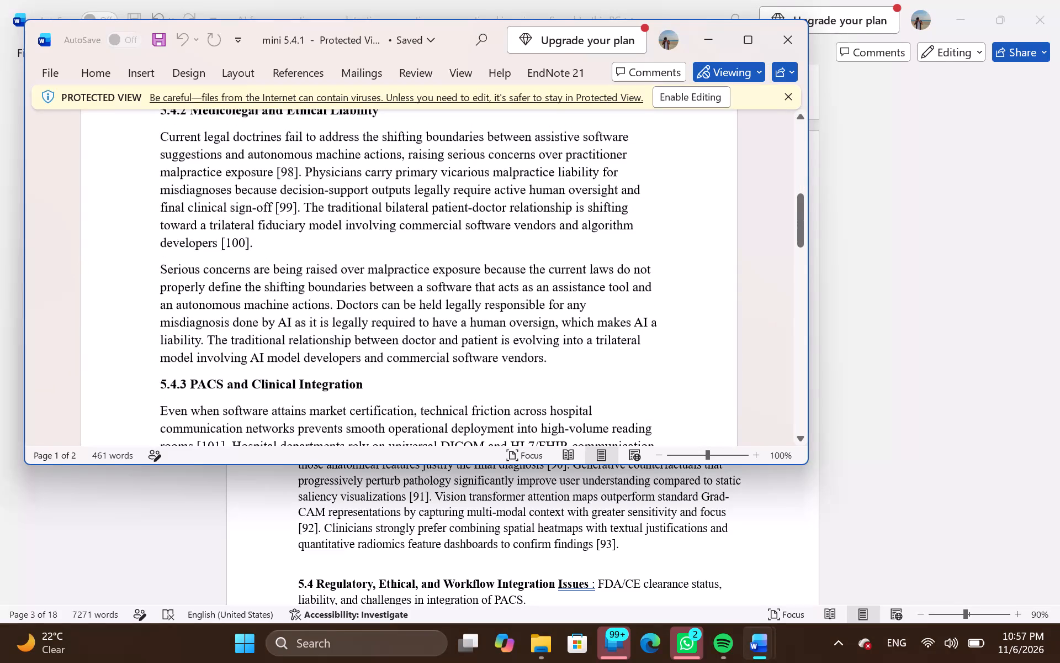
scroll(160, 237, down, 3)
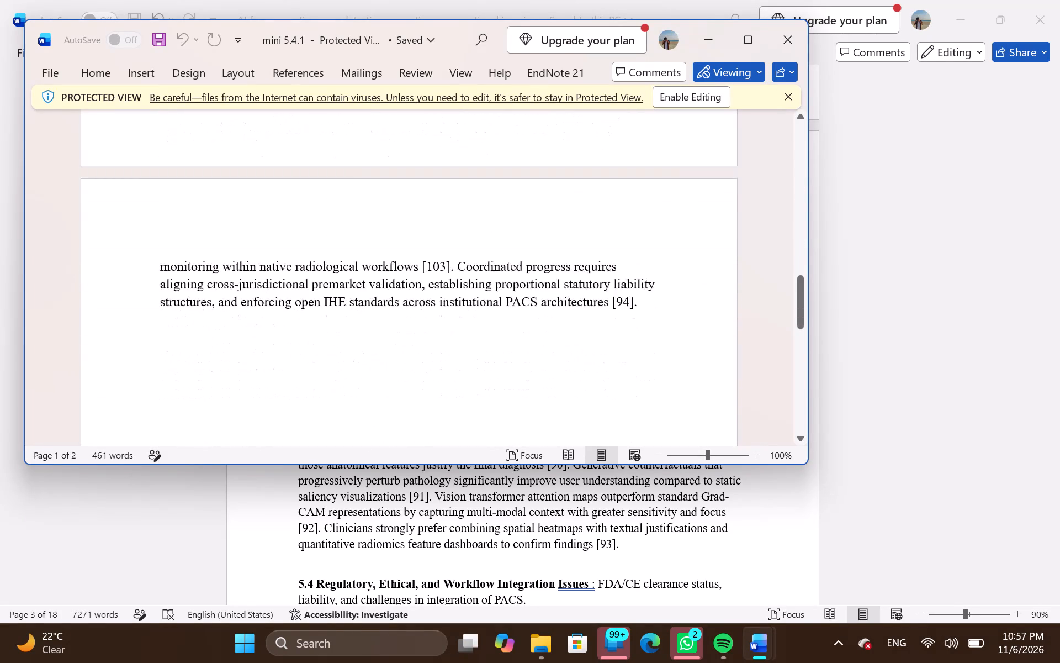
scroll(160, 237, up, 3)
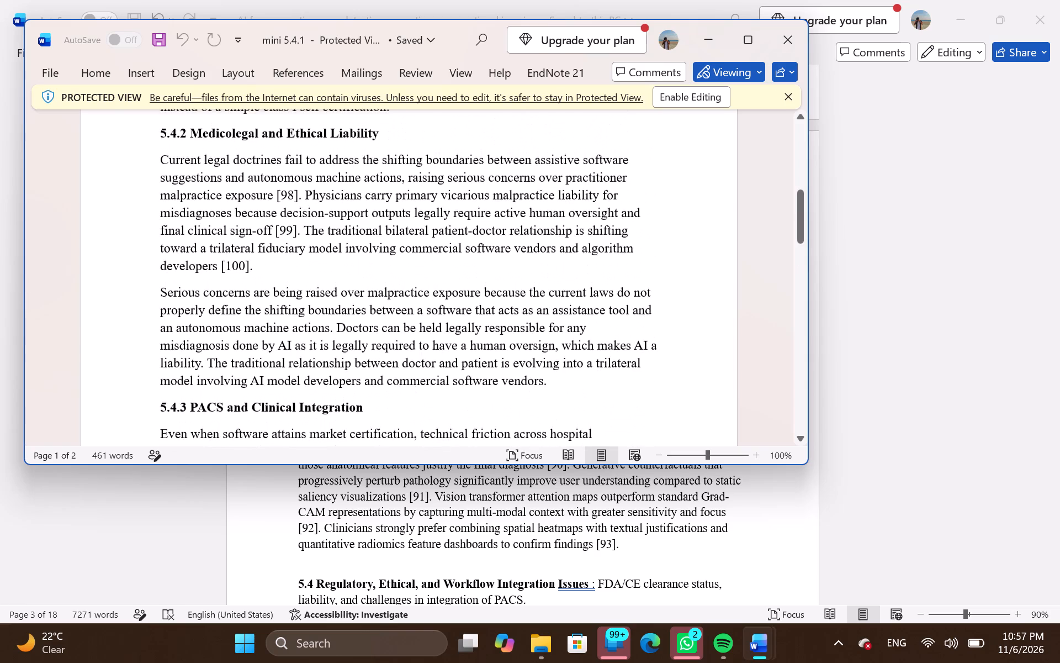
scroll(160, 237, up, 2)
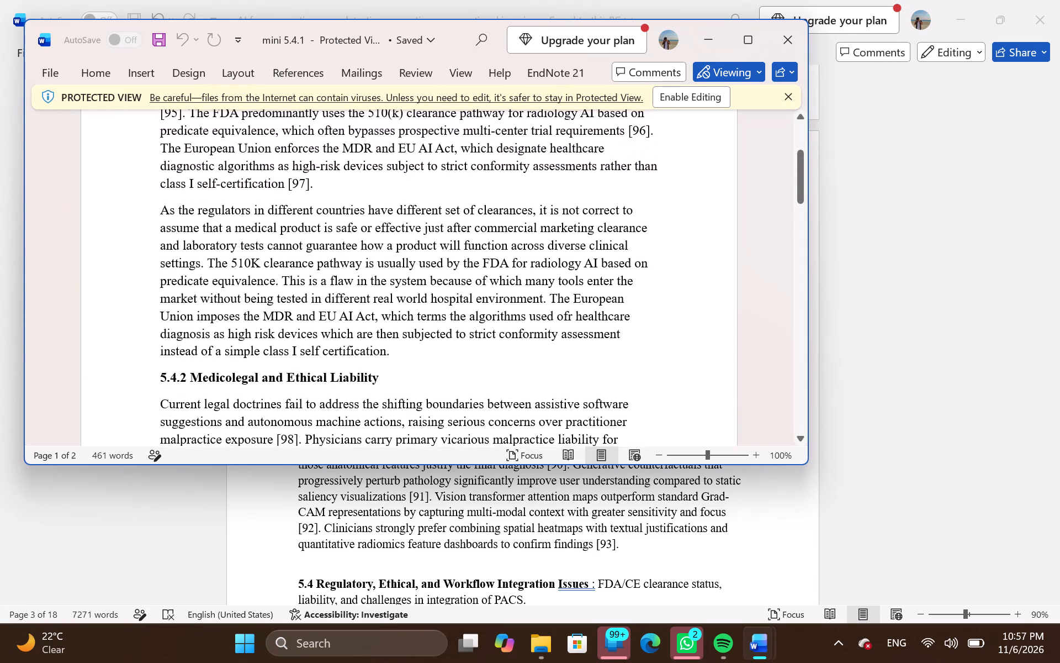
scroll(160, 237, up, 2)
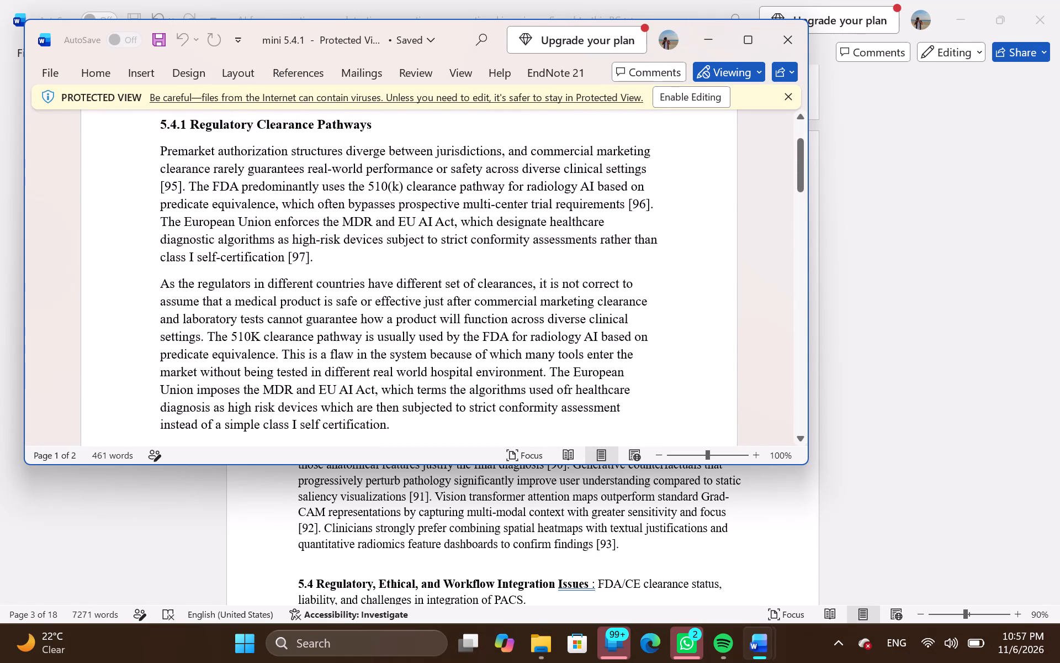
scroll(160, 237, up, 1)
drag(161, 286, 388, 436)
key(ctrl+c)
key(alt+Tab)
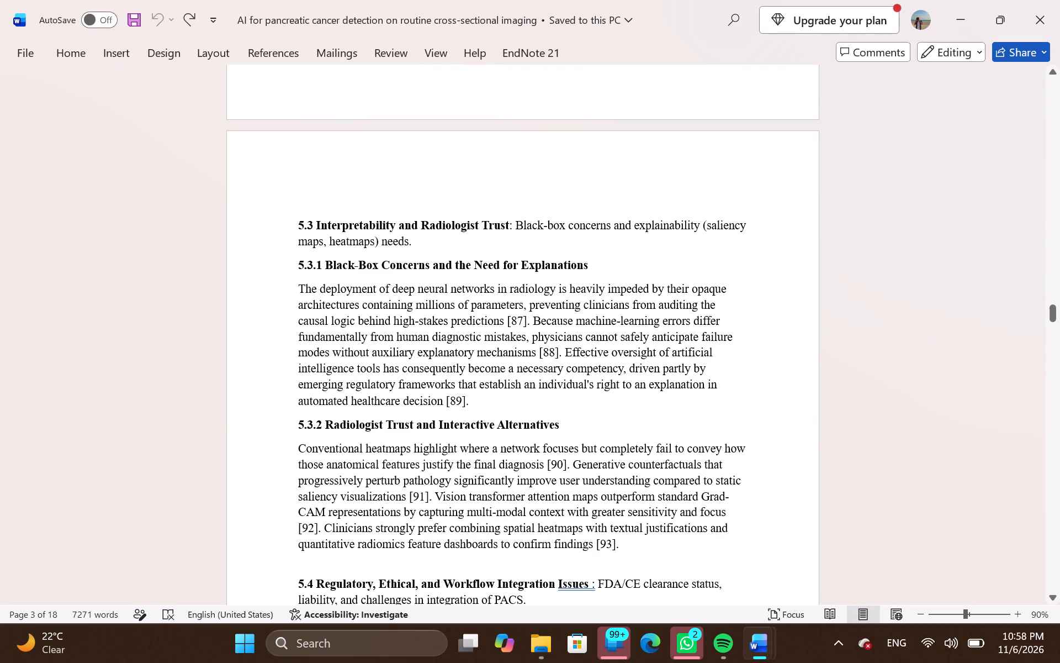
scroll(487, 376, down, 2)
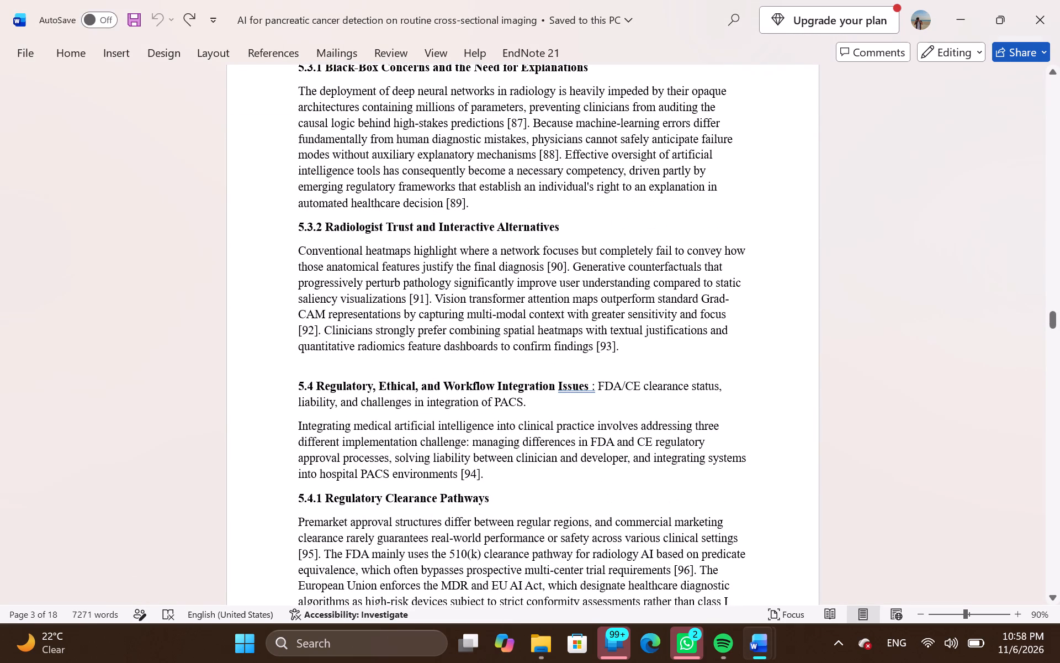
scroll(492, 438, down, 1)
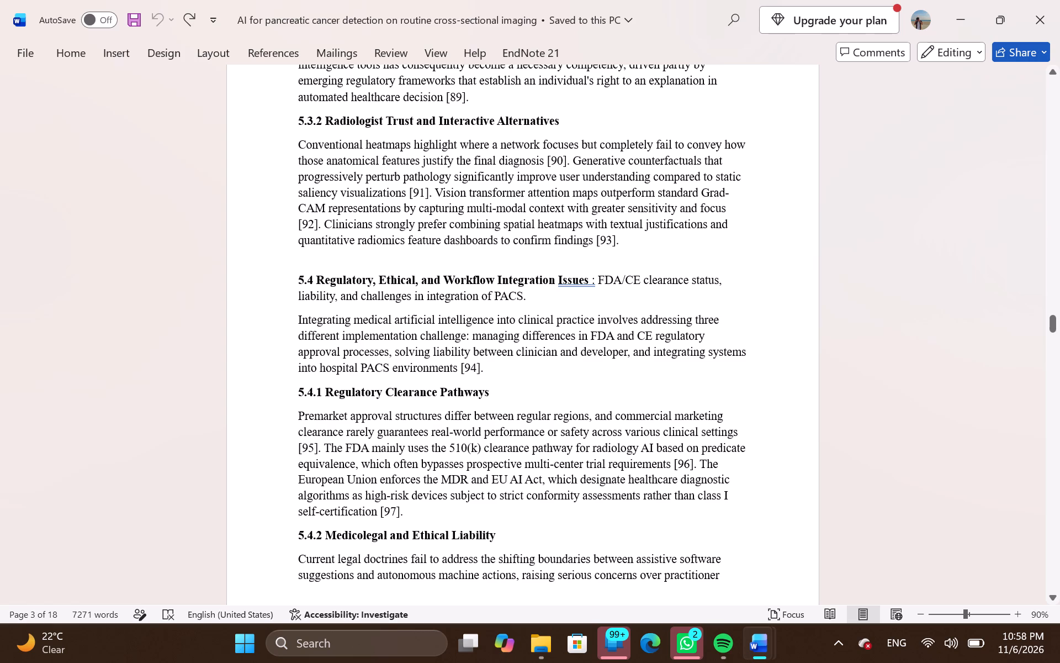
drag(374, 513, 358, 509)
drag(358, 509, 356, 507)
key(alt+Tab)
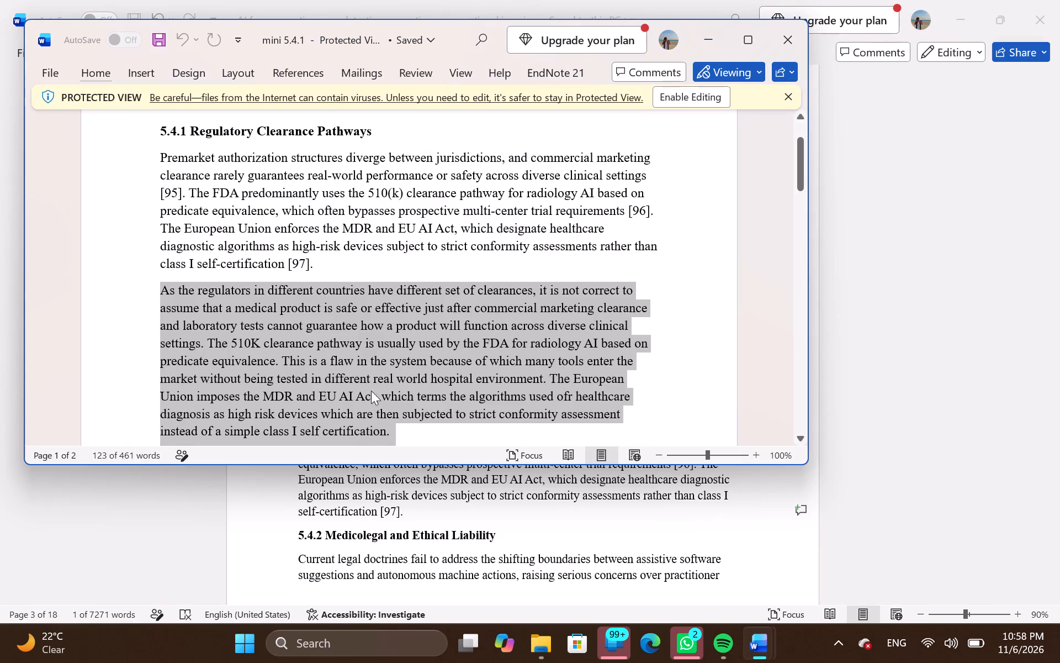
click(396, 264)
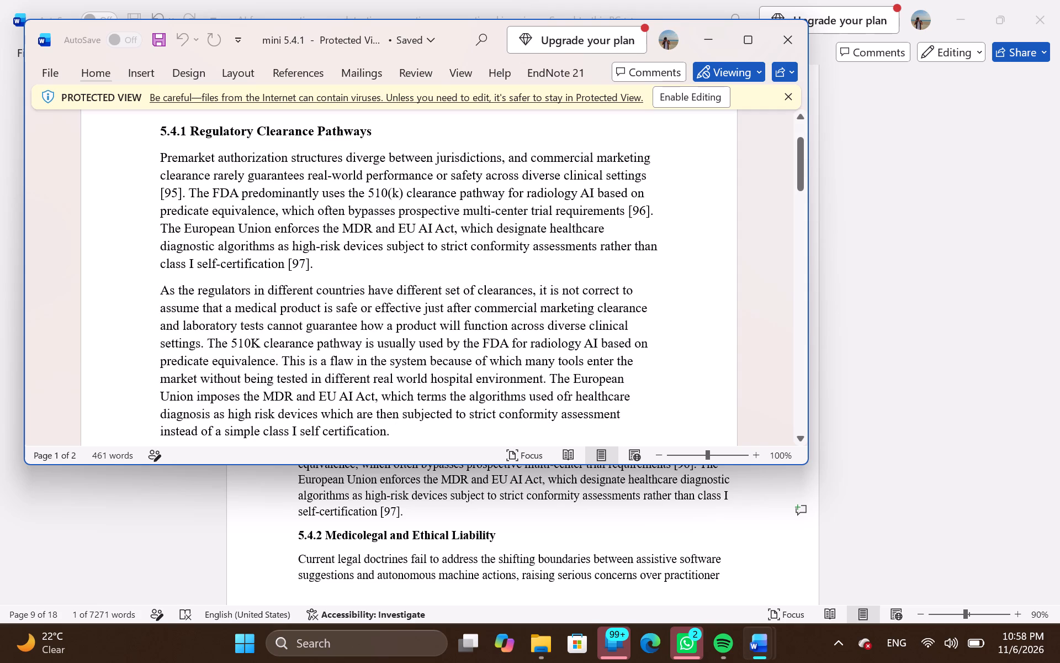
Replace the sentence before citation [95] in the paper's section 5.4.1 with the reworded "As the regulators in different countries" sentence copied from mini 5.4.1.
drag(164, 290, 199, 338)
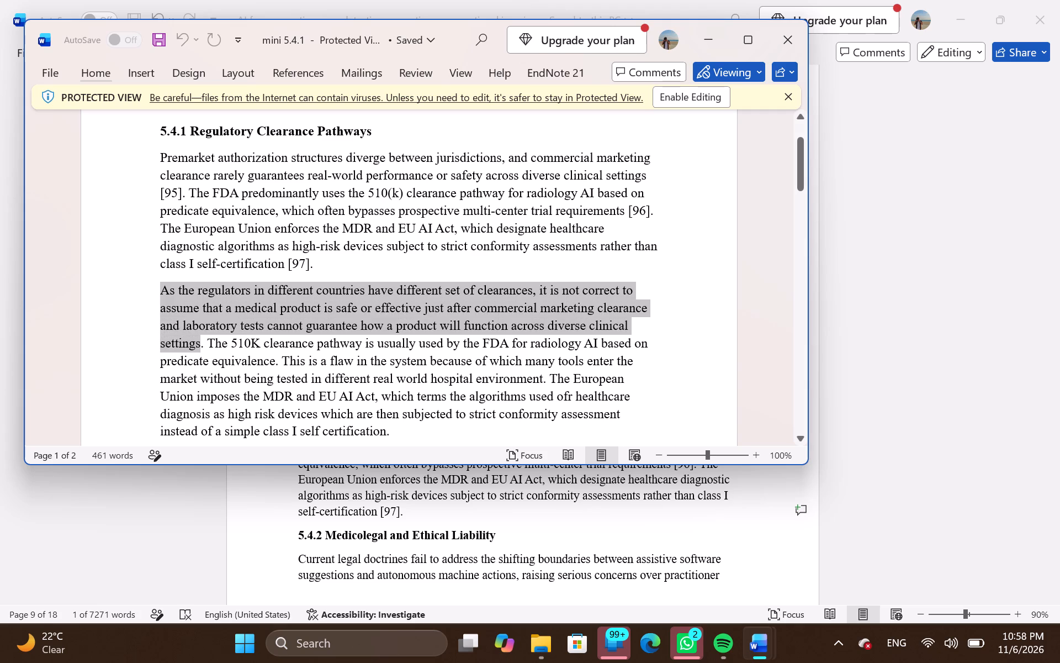
drag(199, 338, 204, 342)
key(ctrl+c)
key(alt+Tab)
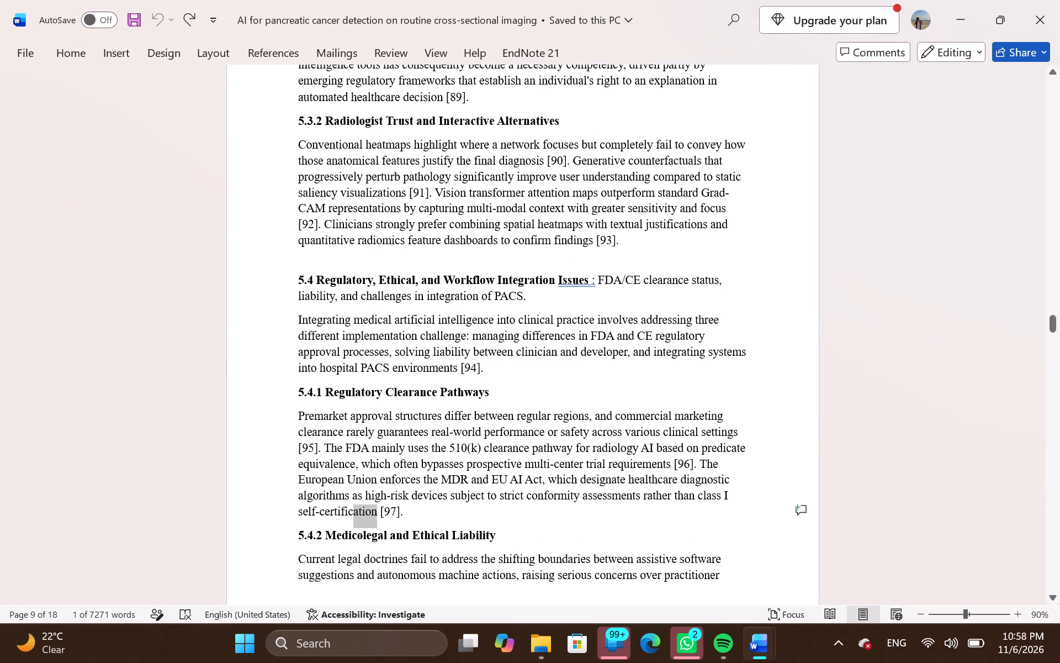
drag(753, 435, 355, 420)
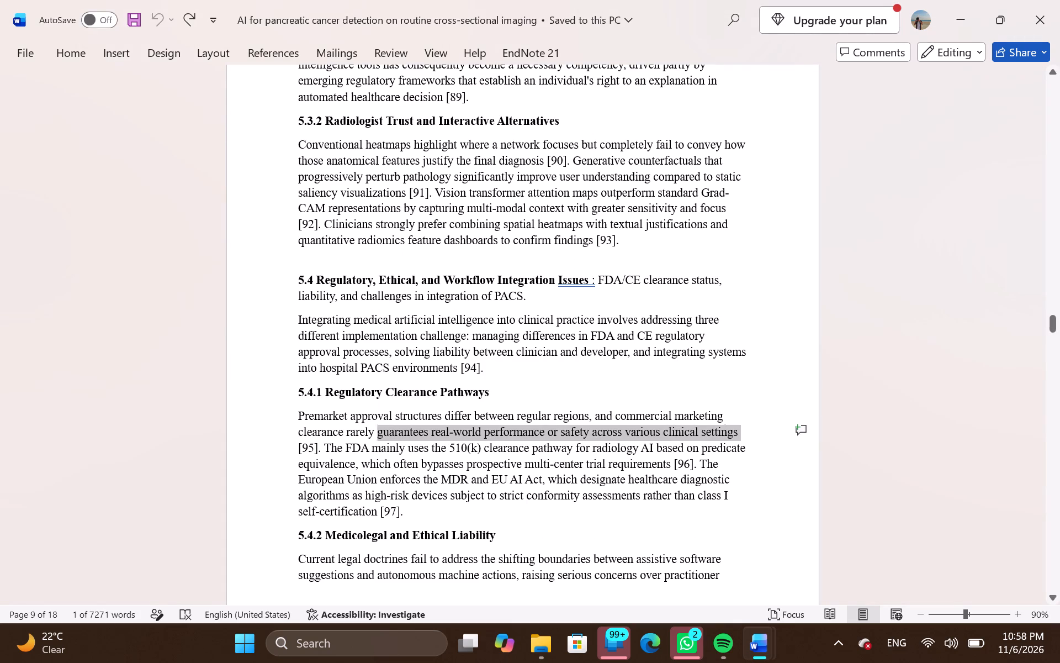
drag(355, 420, 298, 414)
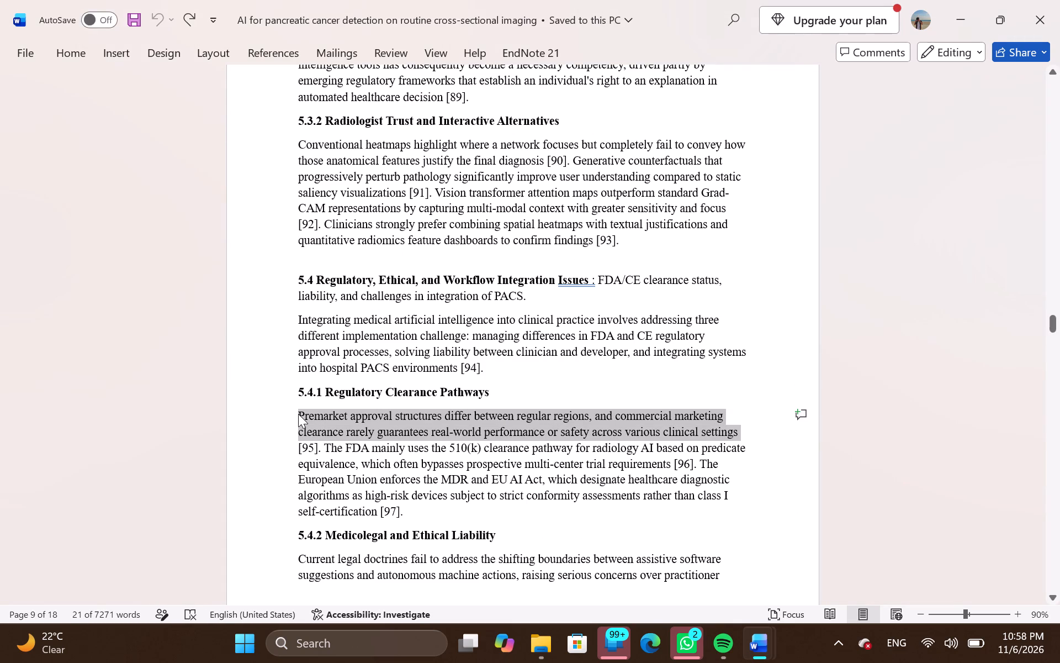
key(ctrl+v)
Replace the FDA sentence before citation [96] with the two reworded sentences from mini 5.4.1, from "The 510K clearance pathway" to "real world hospital environment.".
key(alt+Tab)
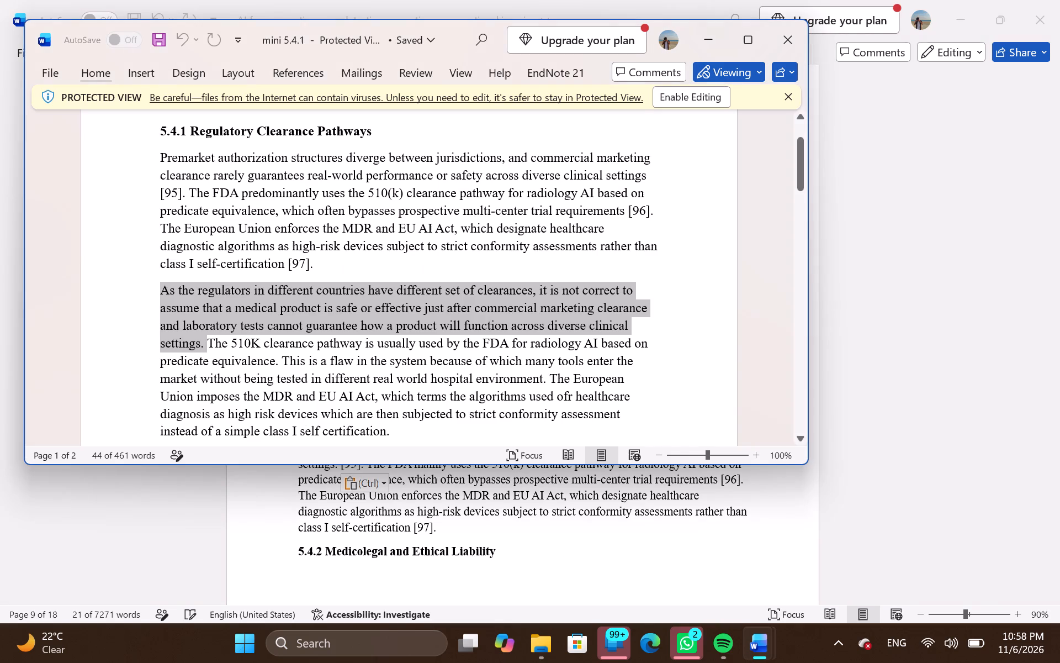
drag(210, 341, 367, 376)
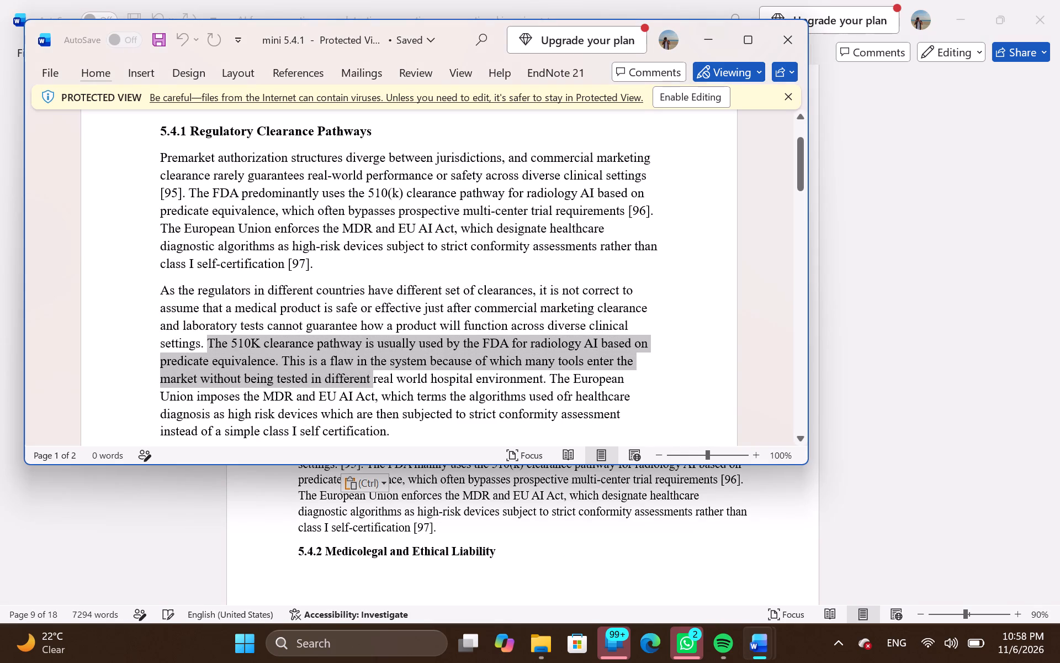
drag(367, 376, 511, 383)
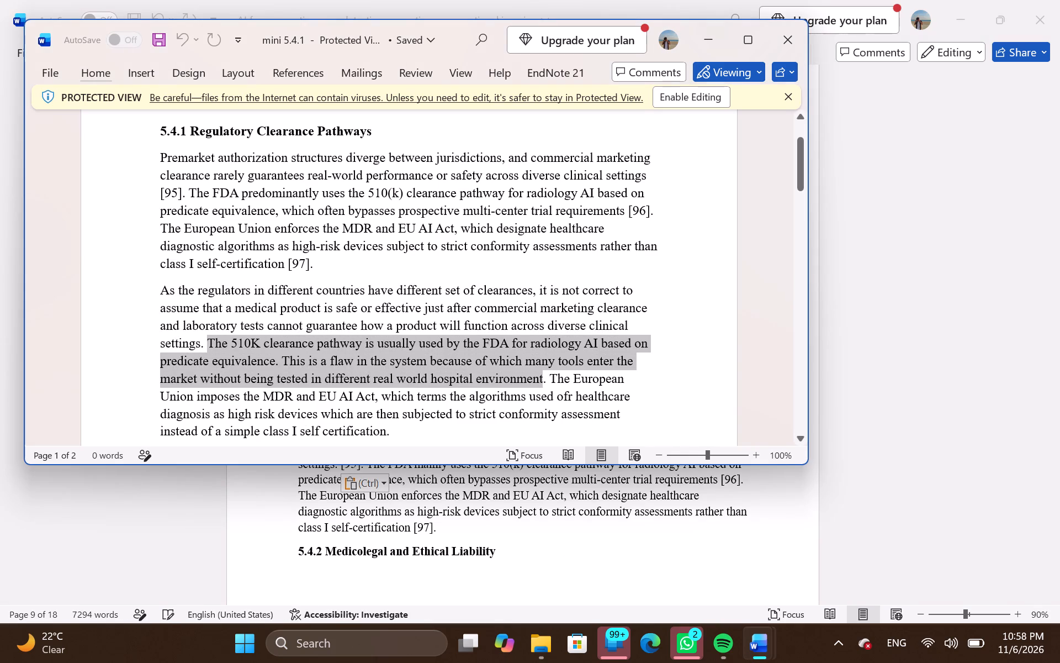
drag(511, 383, 521, 380)
drag(521, 380, 546, 377)
key(ctrl+c)
key(alt+Tab)
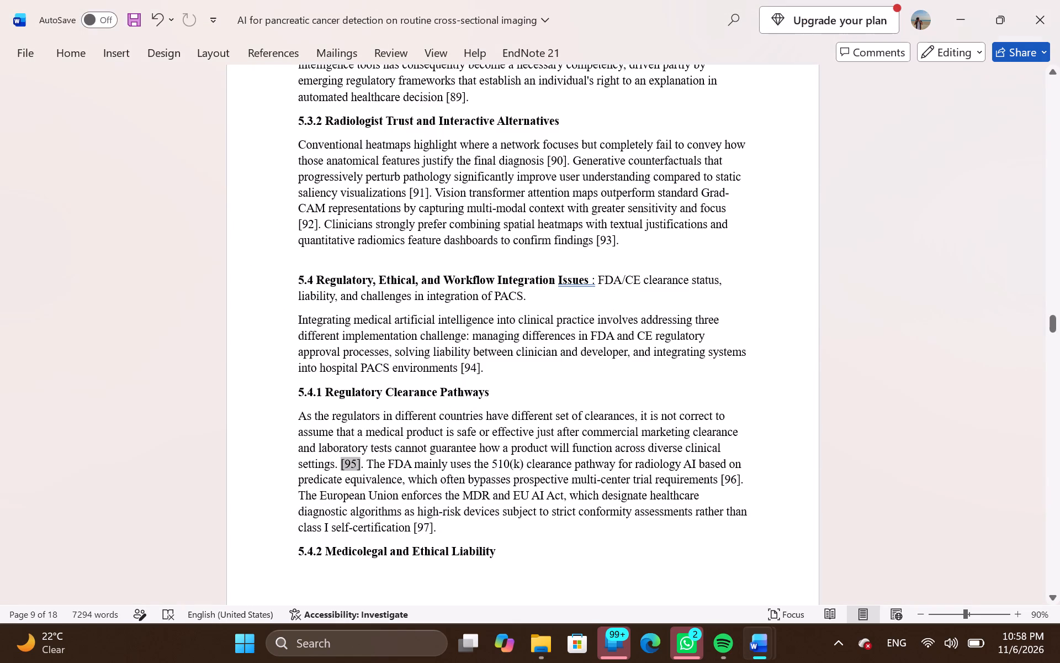
drag(367, 462, 697, 482)
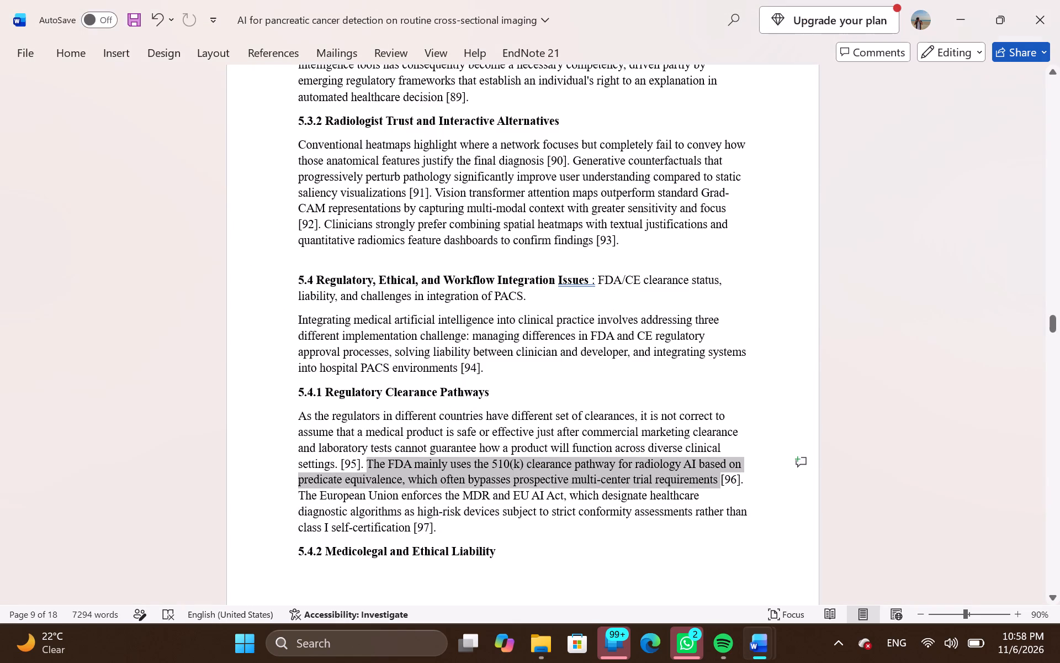
drag(697, 482, 707, 487)
key(ctrl+v)
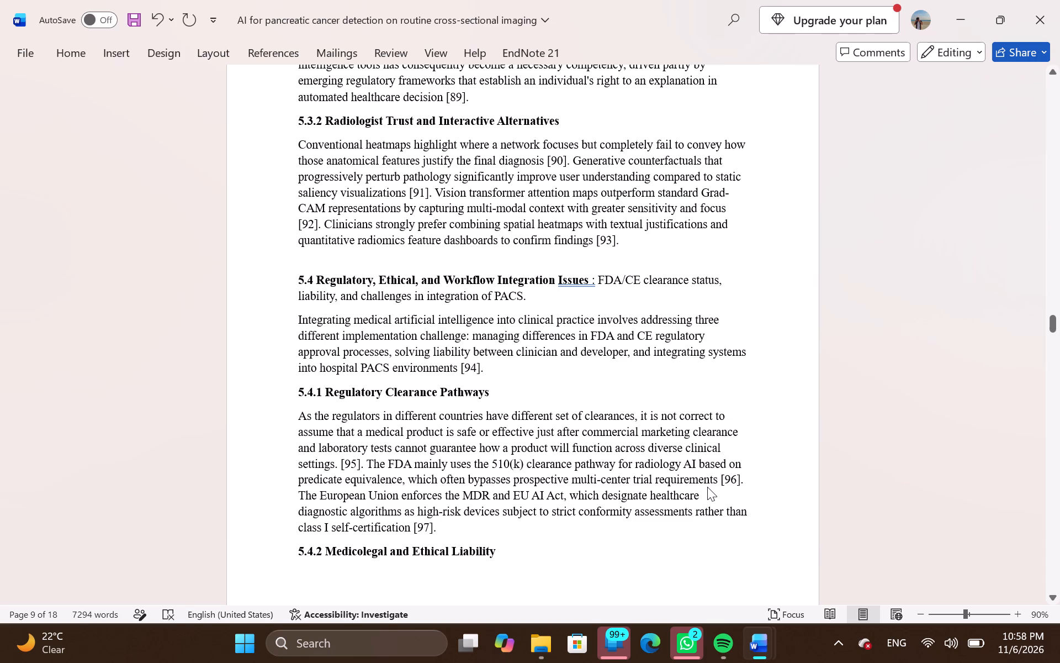
Replace the European Union sentence before citation [97] with the reworded version from mini 5.4.1, removing the full stops before citations [96] and [97].
key(alt+Tab)
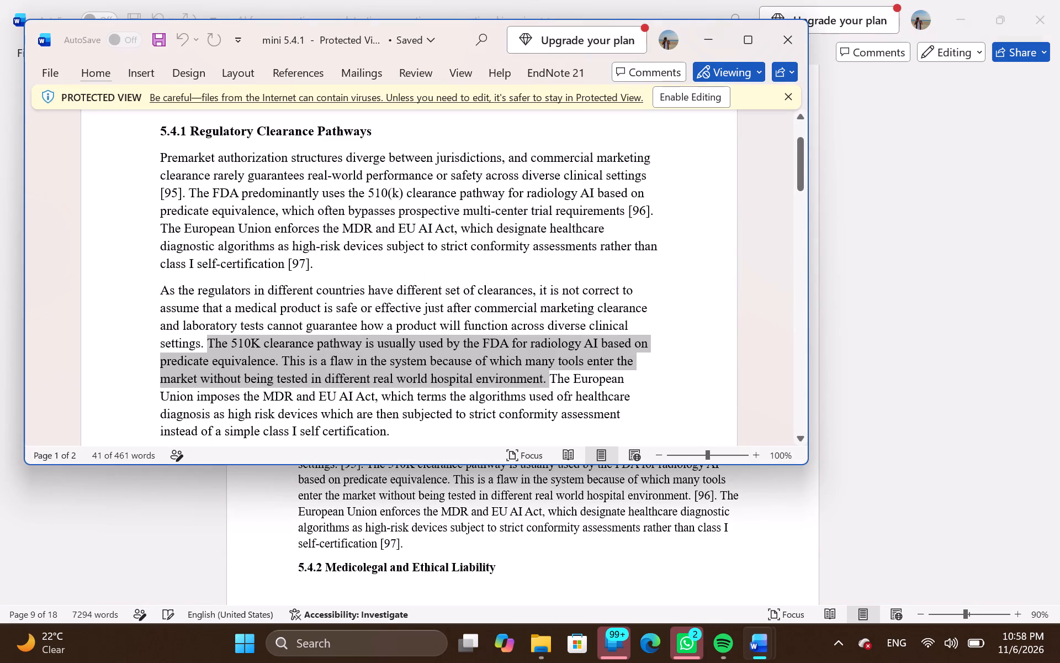
drag(552, 377, 544, 429)
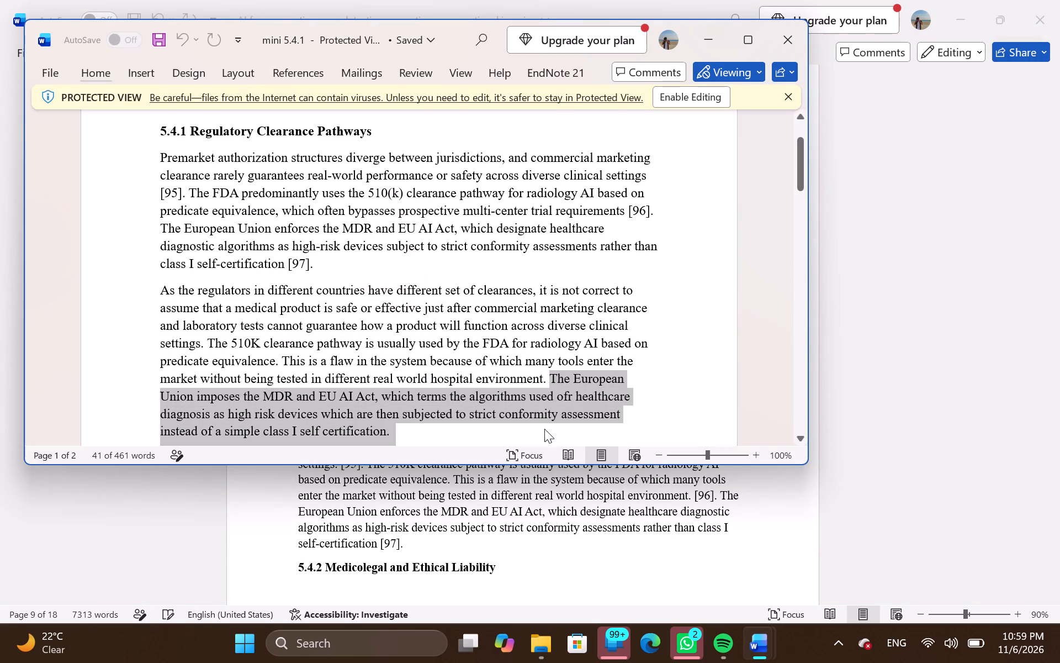
key(ctrl+c)
key(alt+Tab)
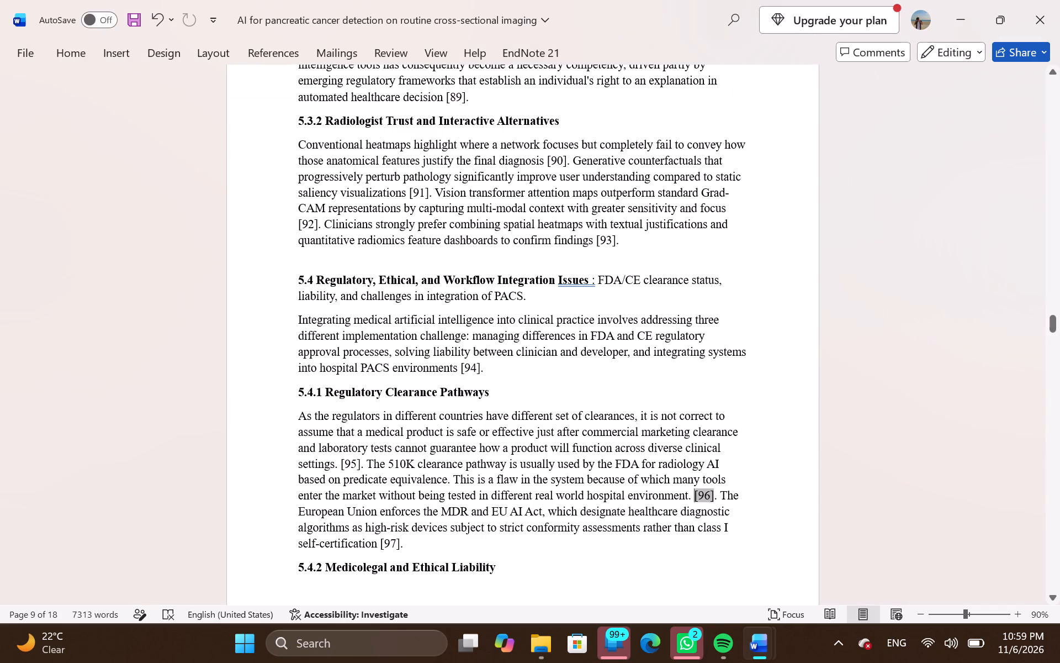
key(BackSpace)
key(BackSpace)
key(space)
drag(718, 496, 722, 524)
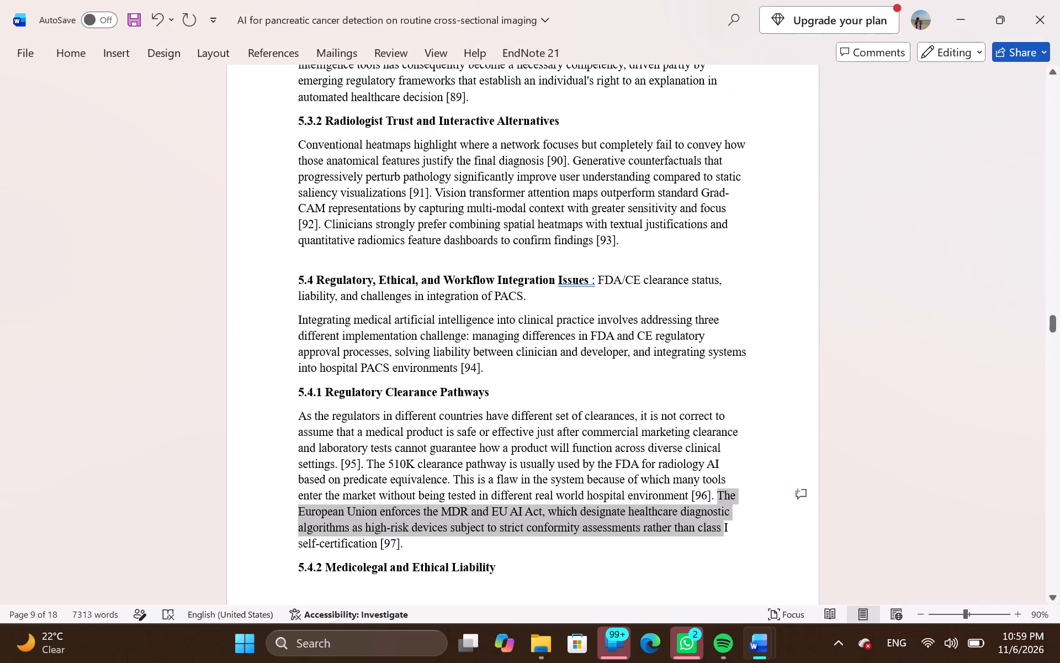
drag(722, 524, 374, 541)
key(ctrl+v)
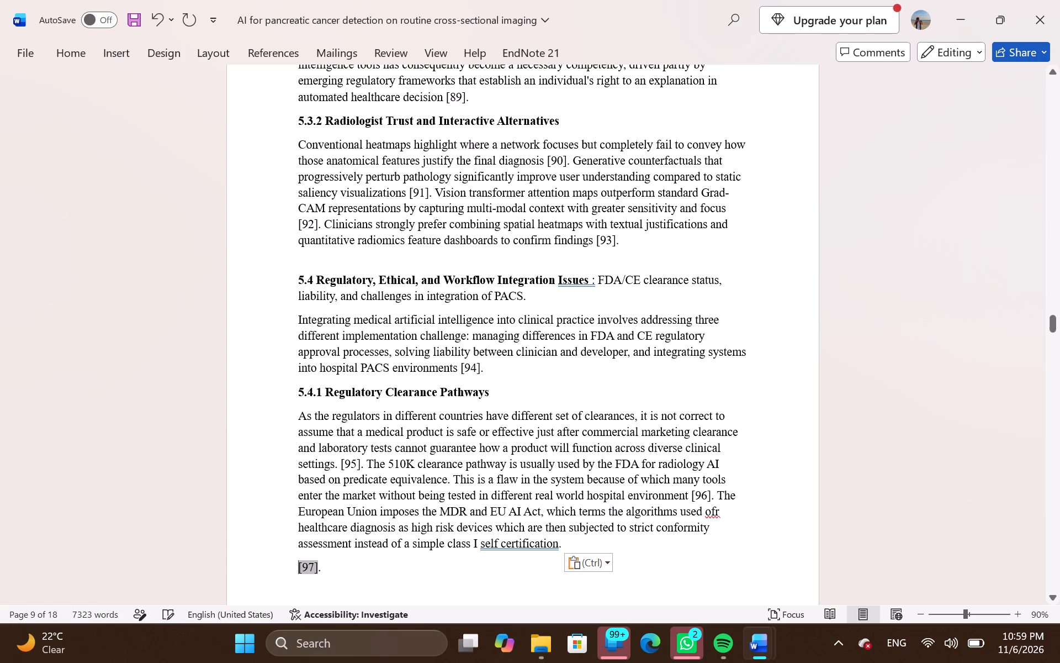
key(BackSpace)
key(BackSpace)
key(space)
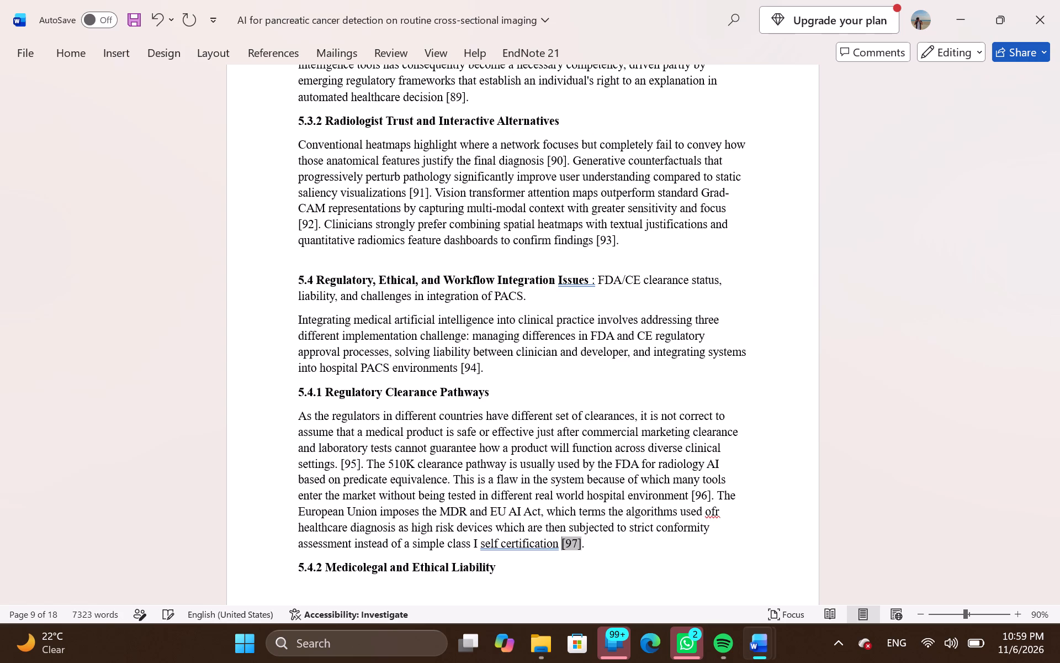
Replace section 5.4.2's sentence before citation [98] with the reworded "Serious concerns are being raised" sentence from mini 5.4.1, without its full stop.
scroll(541, 438, down, 1)
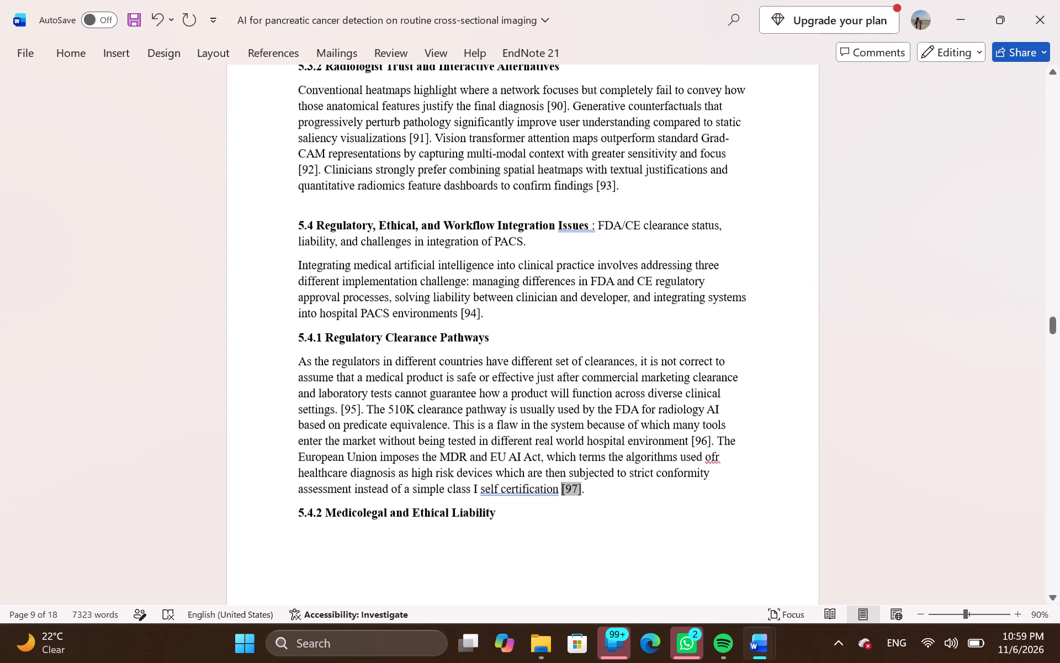
key(alt+Tab)
scroll(432, 369, down, 2)
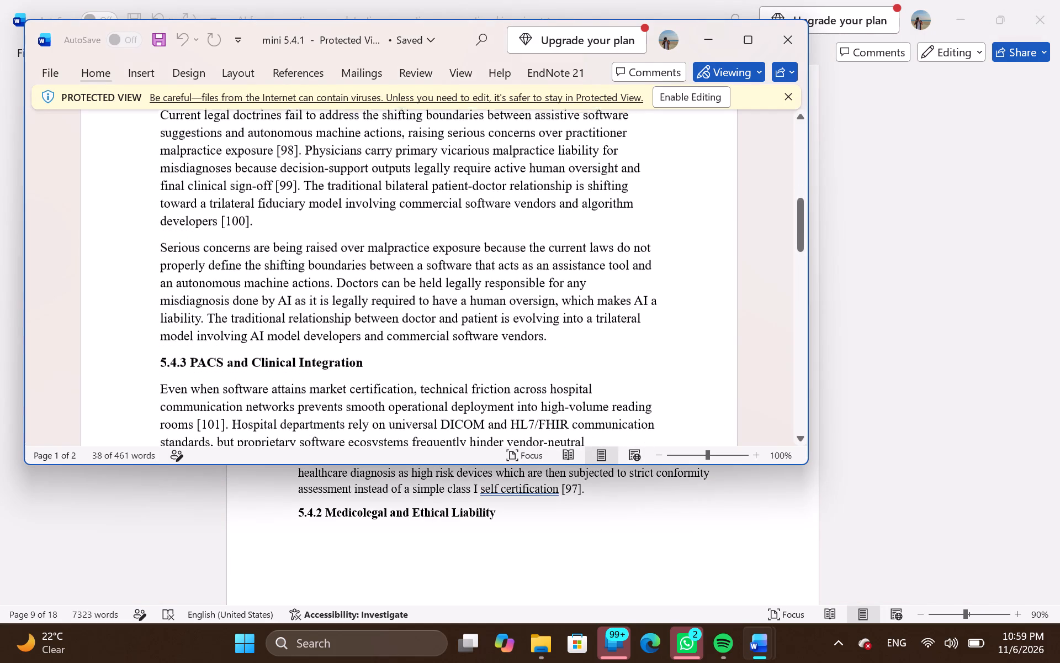
drag(160, 244, 256, 261)
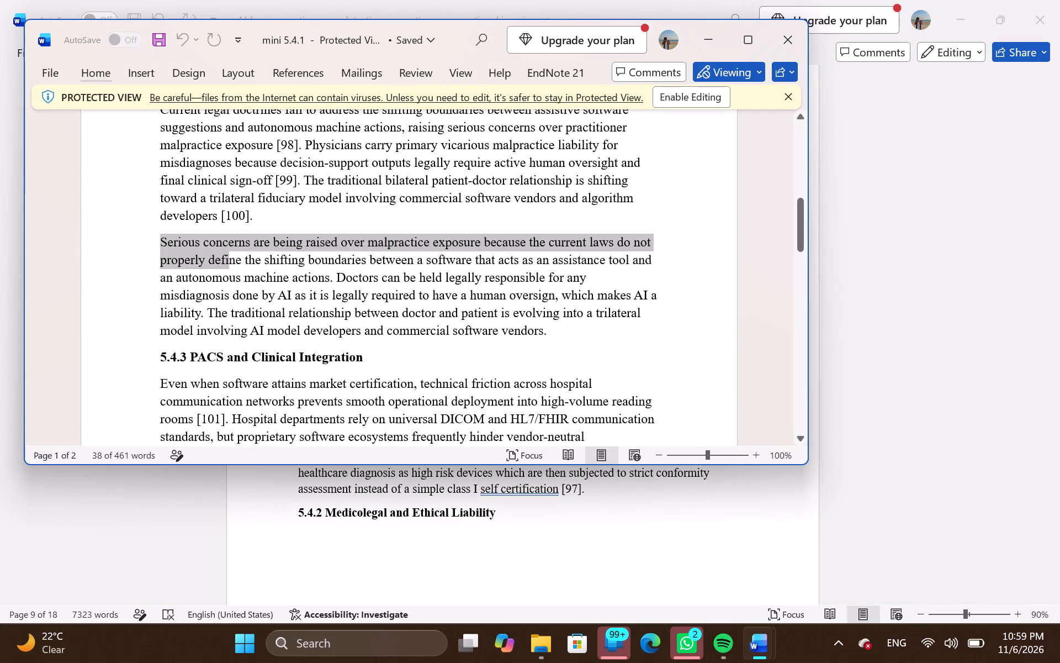
drag(256, 261, 330, 284)
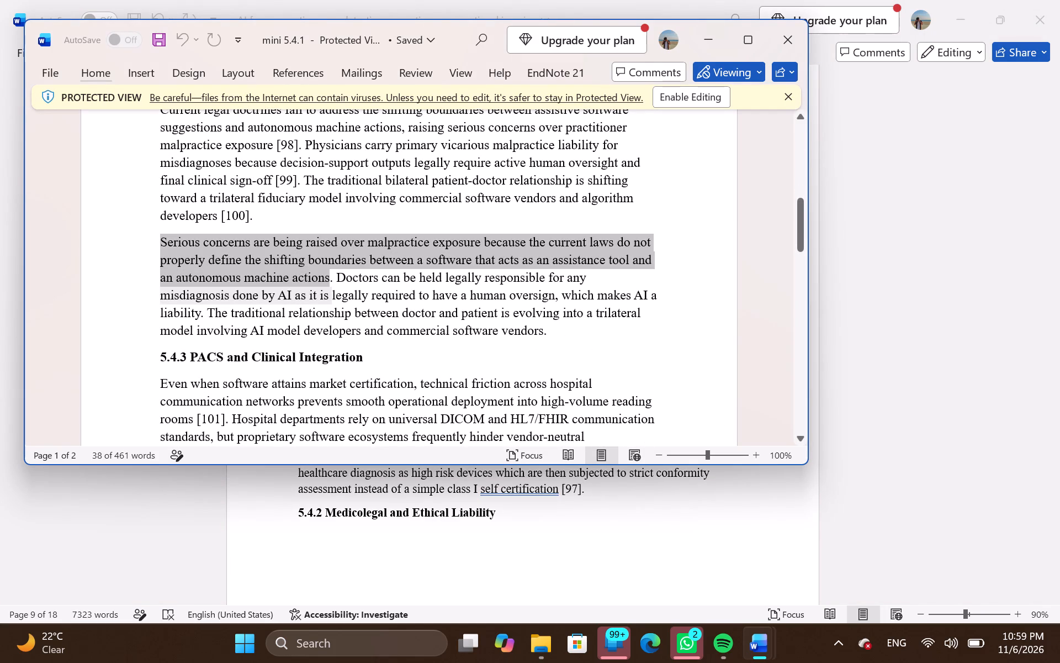
drag(330, 284, 333, 283)
key(ctrl+c)
key(alt+Tab)
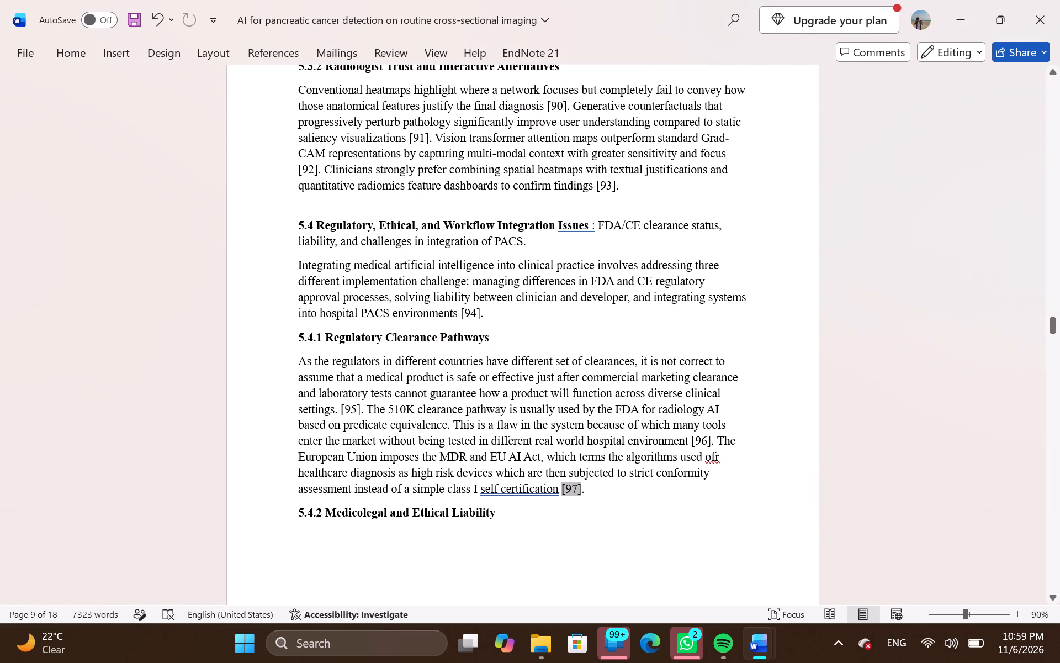
key(alt+Tab)
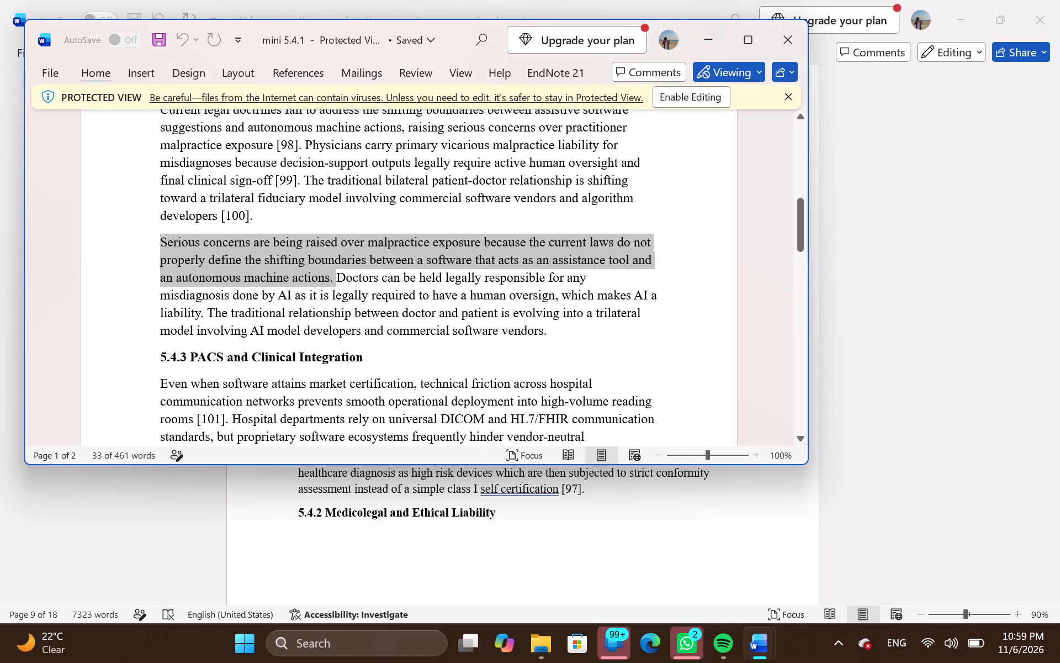
key(alt+Tab)
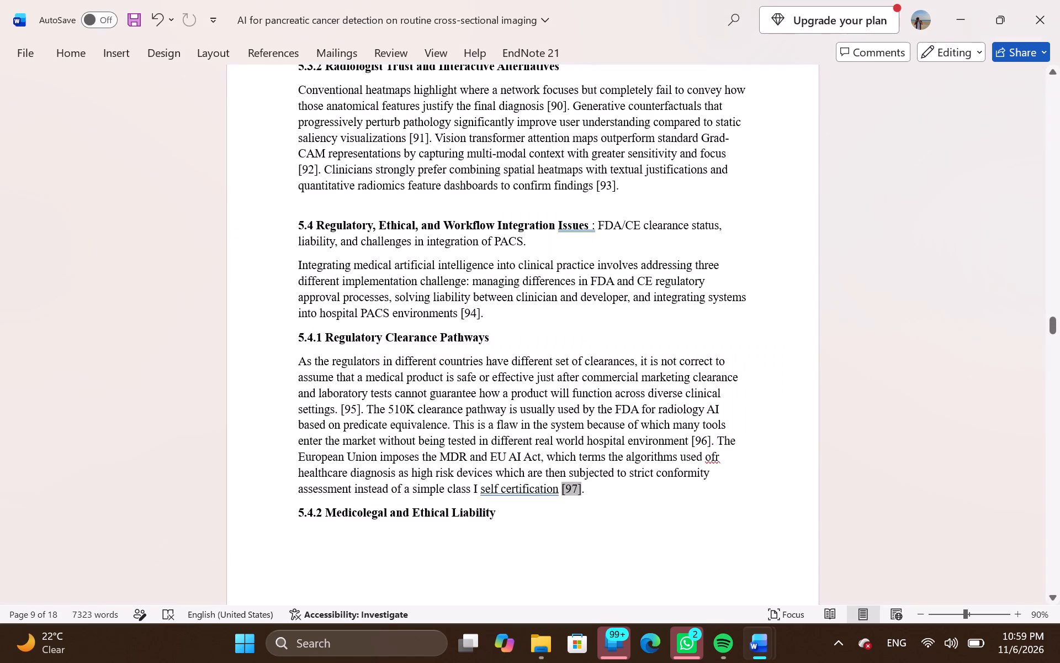
scroll(393, 370, down, 1)
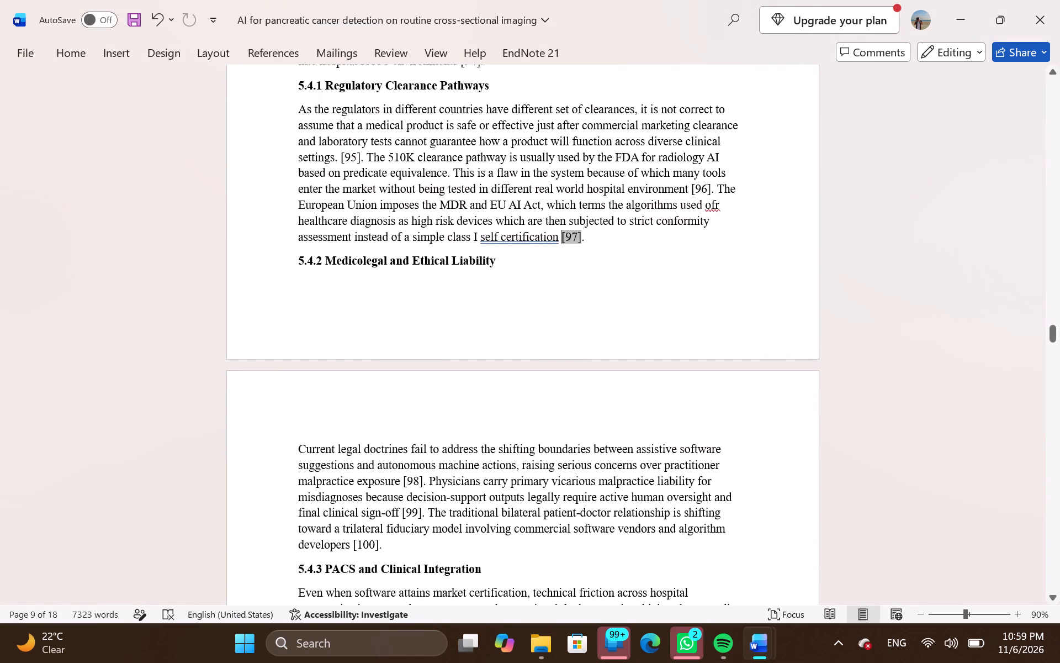
scroll(393, 370, down, 2)
key(alt+Tab)
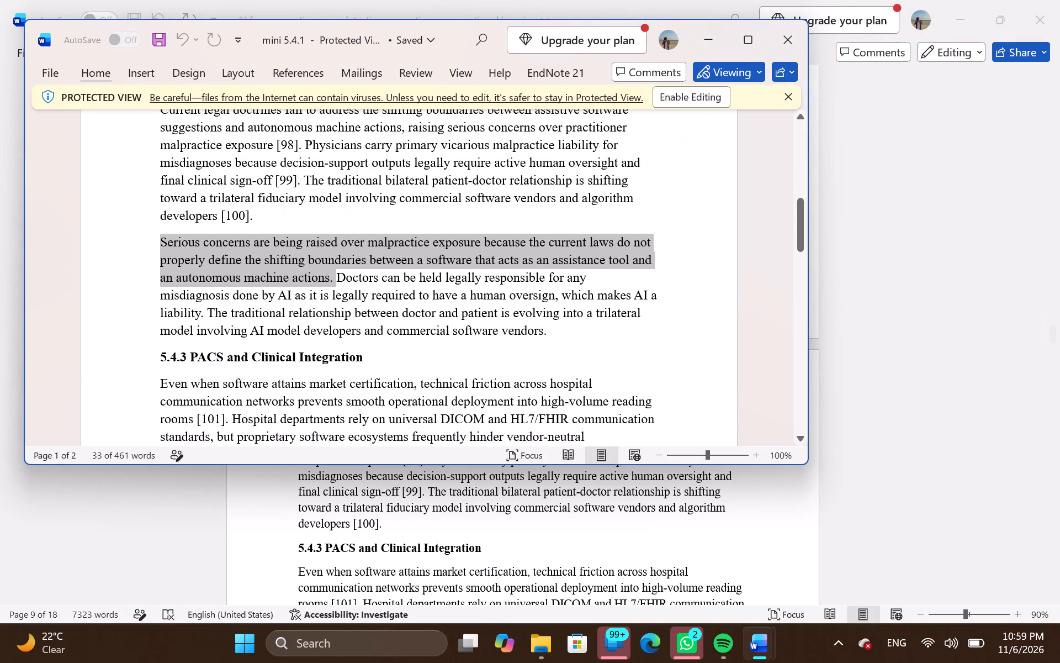
key(ctrl+c)
key(alt+Tab)
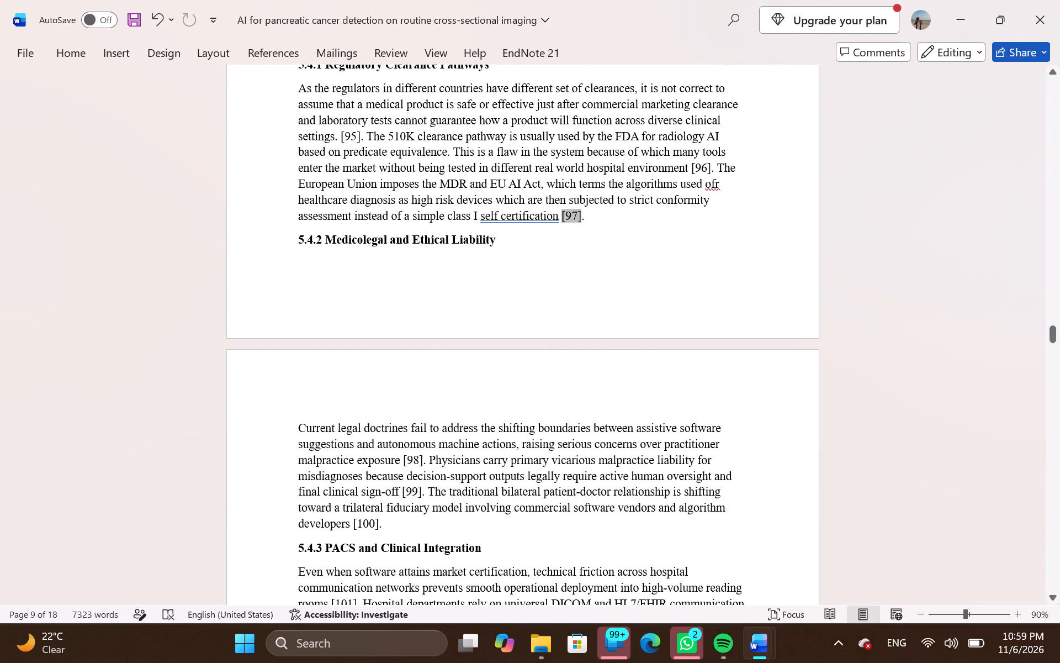
drag(400, 460, 277, 429)
key(ctrl+v)
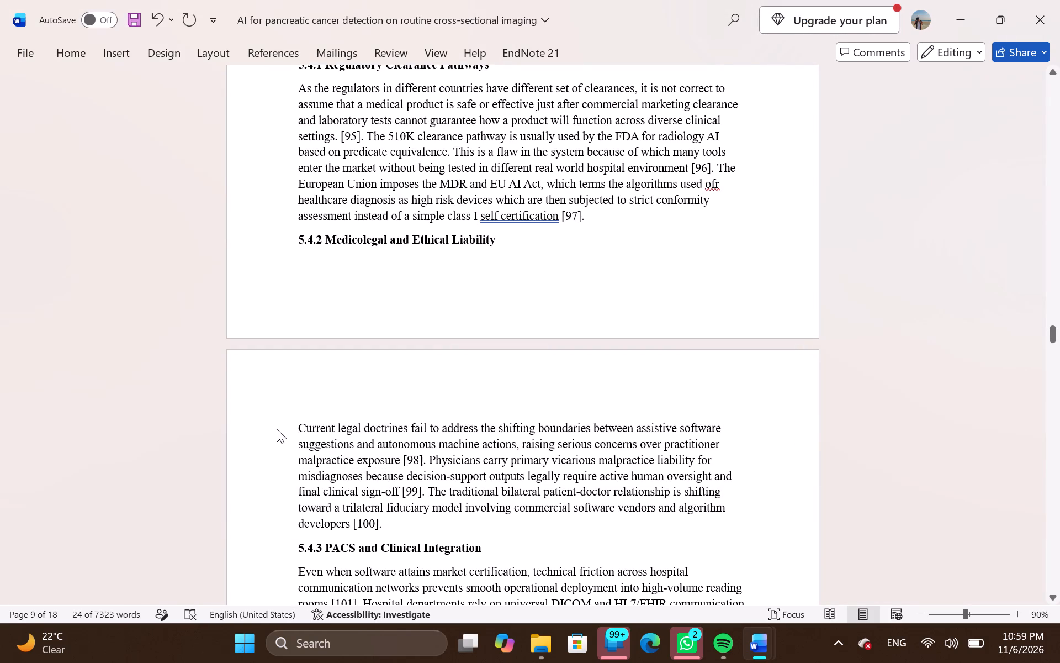
click(607, 360)
click(455, 457)
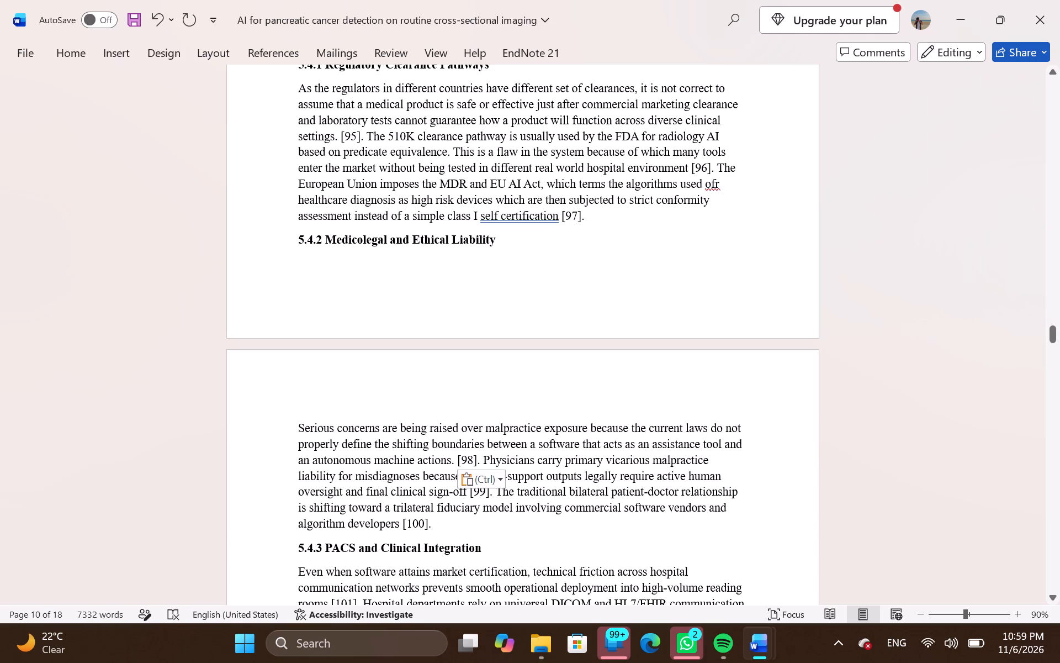
key(BackSpace)
Replace the "Physicians carry primary vicarious" sentence before citation [99] with the reworded "Doctors can be held legally responsible" sentence from mini 5.4.1, without its full stop.
key(alt+Tab)
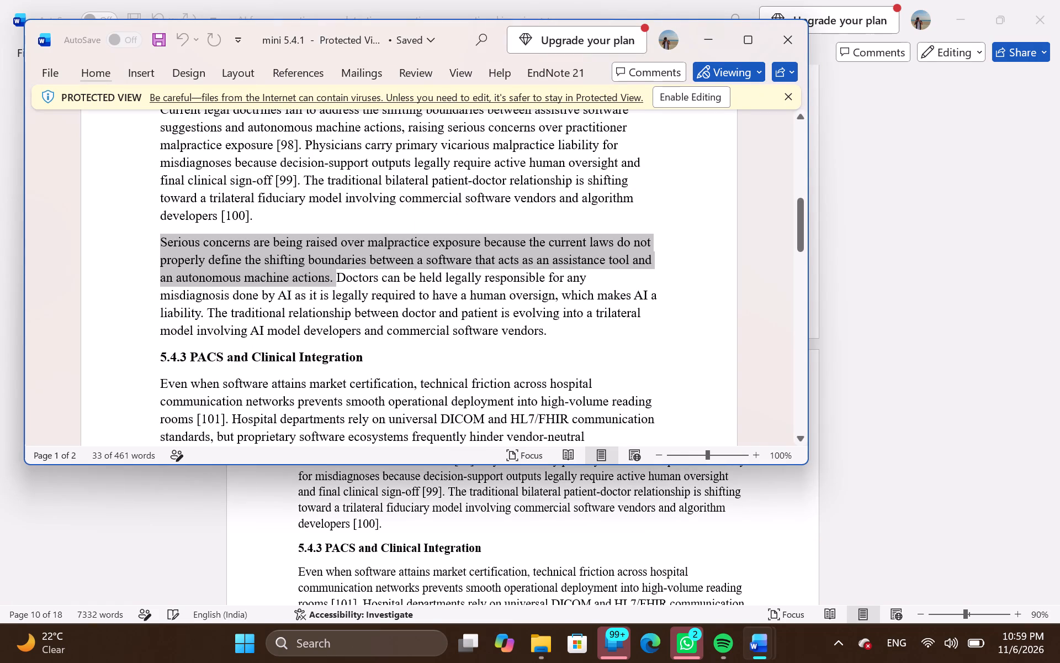
drag(337, 278, 199, 304)
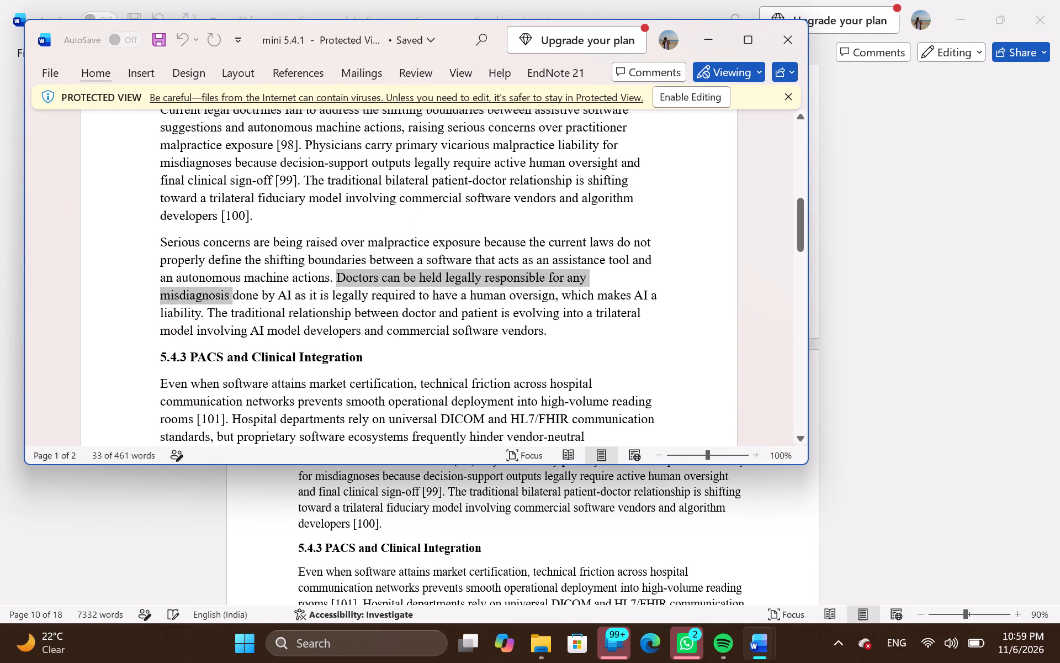
drag(199, 304, 205, 318)
key(ctrl+c)
key(alt+Tab)
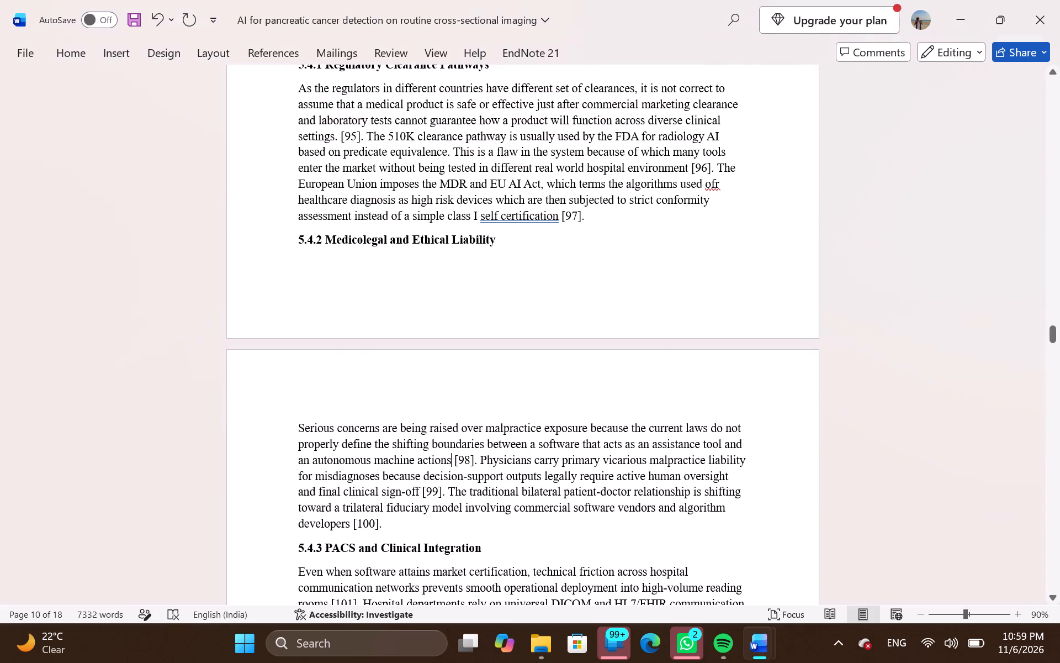
drag(478, 456, 486, 475)
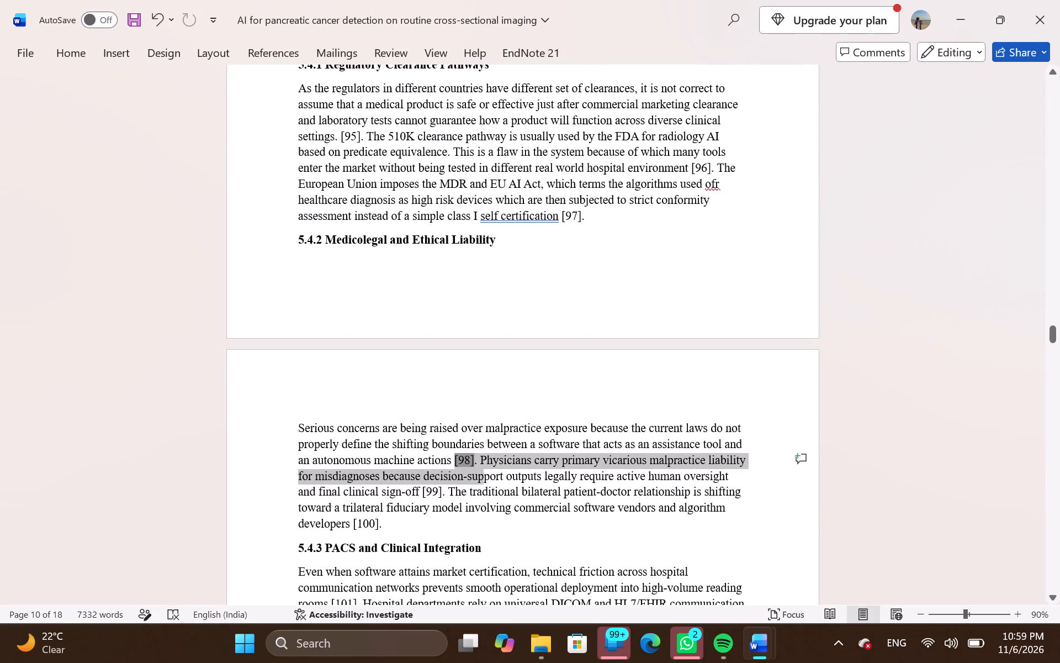
drag(486, 475, 466, 478)
click(466, 478)
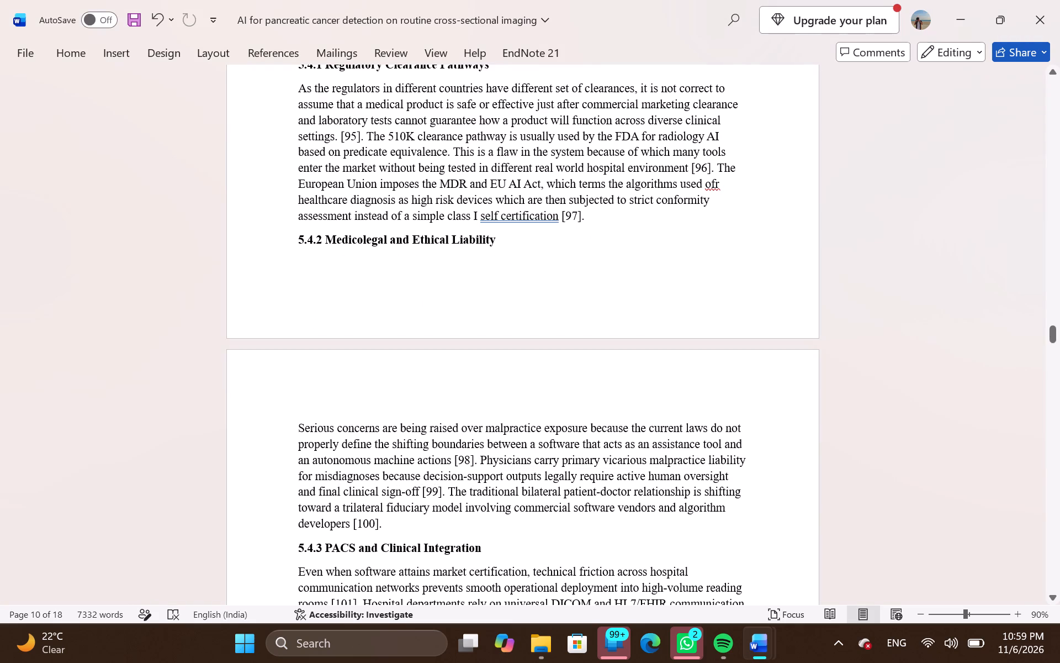
drag(484, 454, 423, 493)
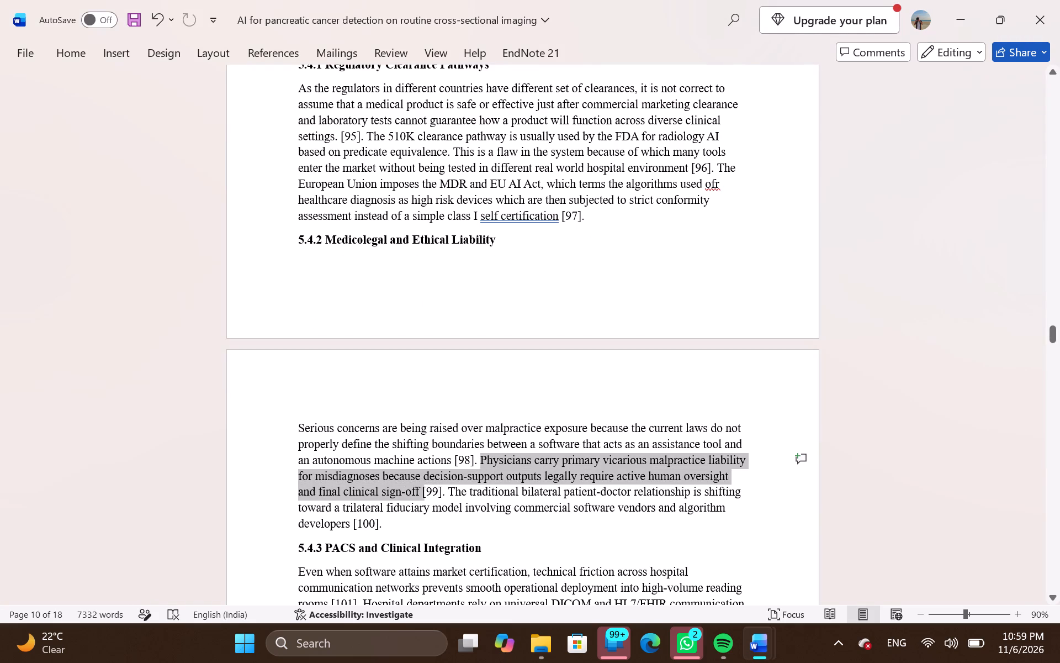
drag(423, 493, 423, 490)
key(ctrl+v)
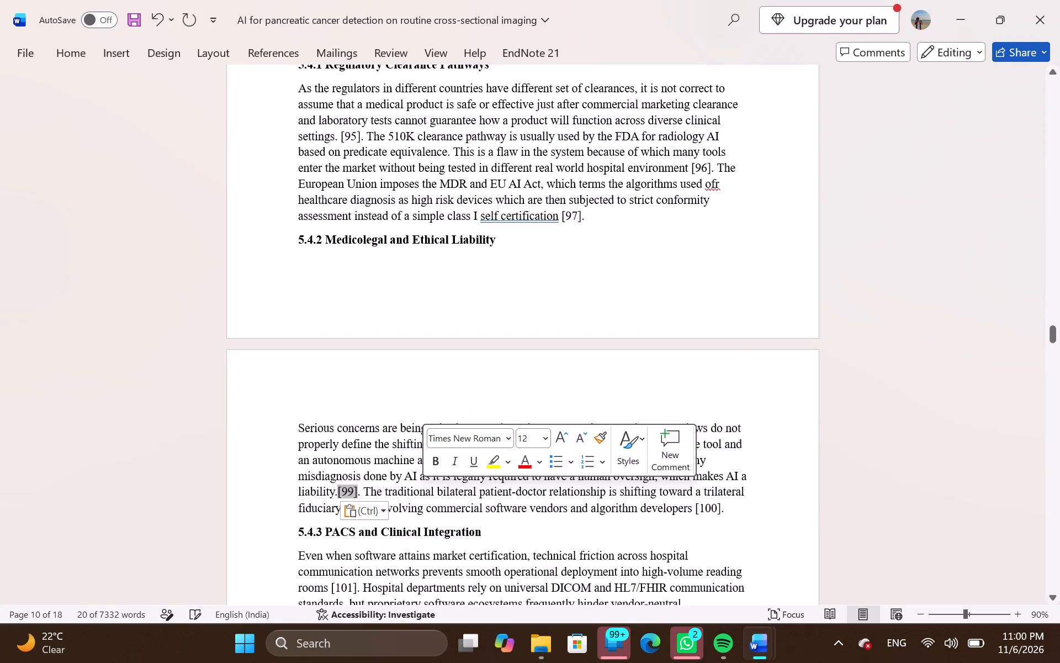
key(BackSpace)
key(space)
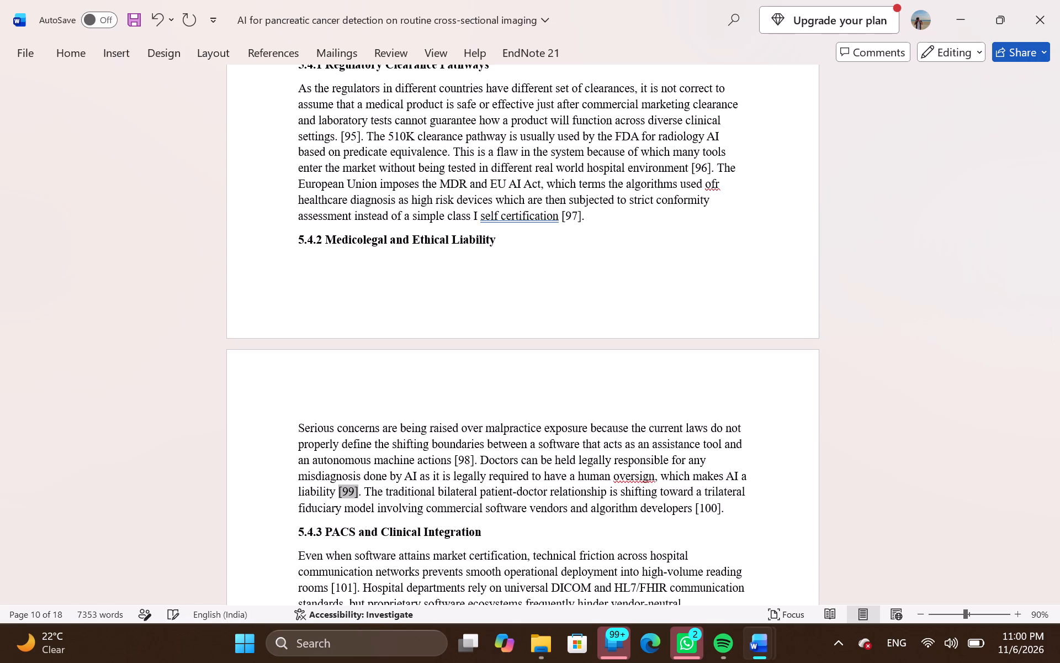
Replace the sentence before citation [100] with the reworded "The traditional relationship between doctor and patient" sentence from mini 5.4.1, without its full stop.
key(alt+Tab)
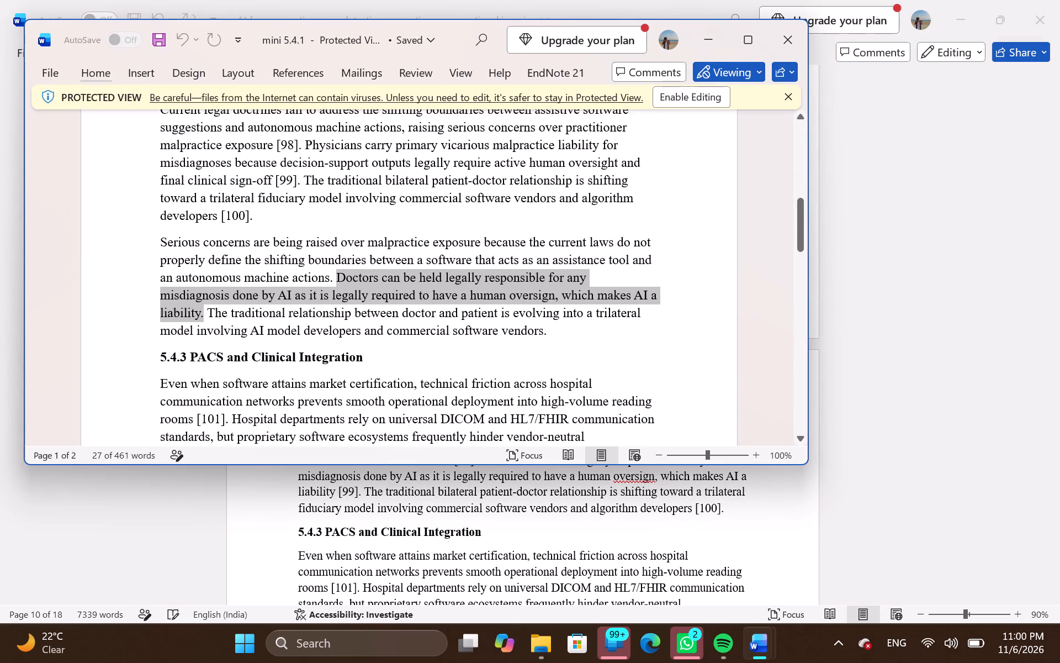
drag(207, 314, 554, 338)
key(ctrl+c)
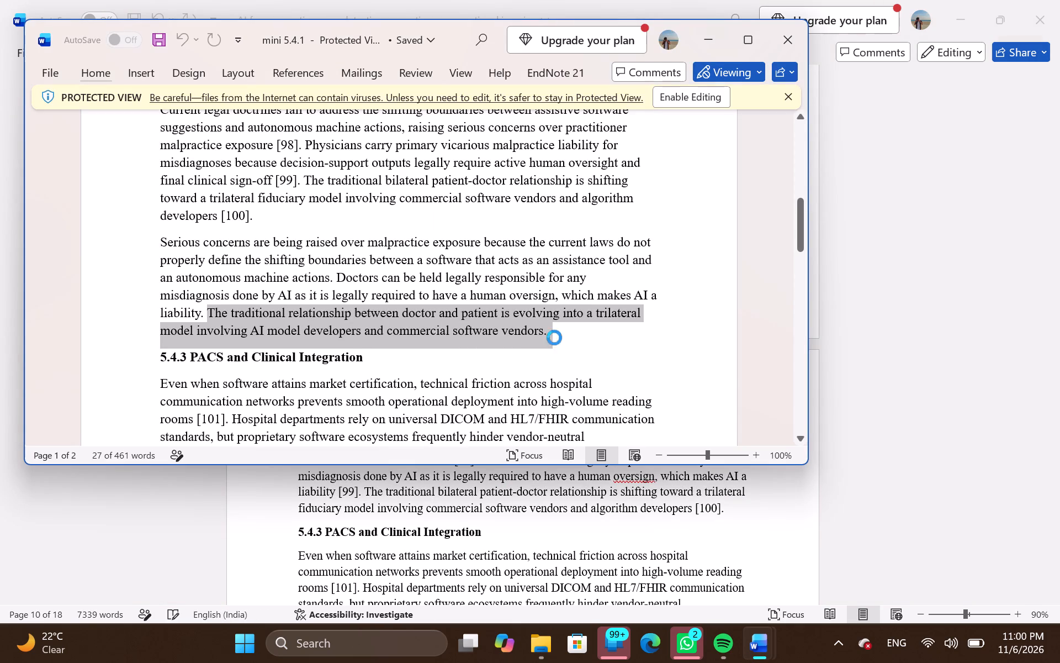
key(alt+Tab)
drag(361, 491, 487, 534)
click(388, 510)
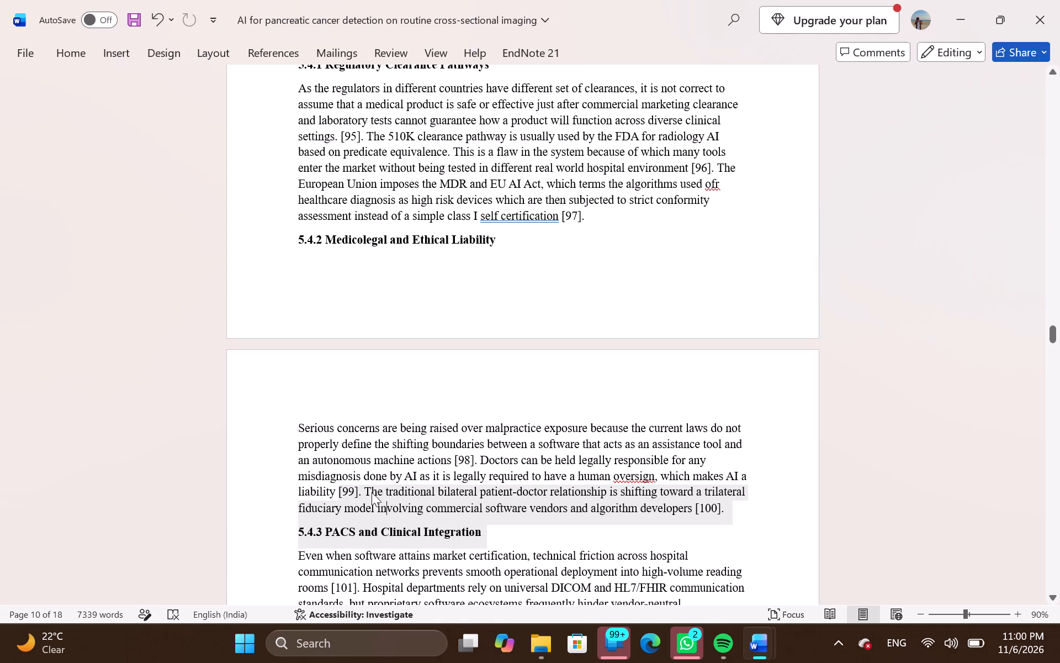
drag(371, 491, 693, 503)
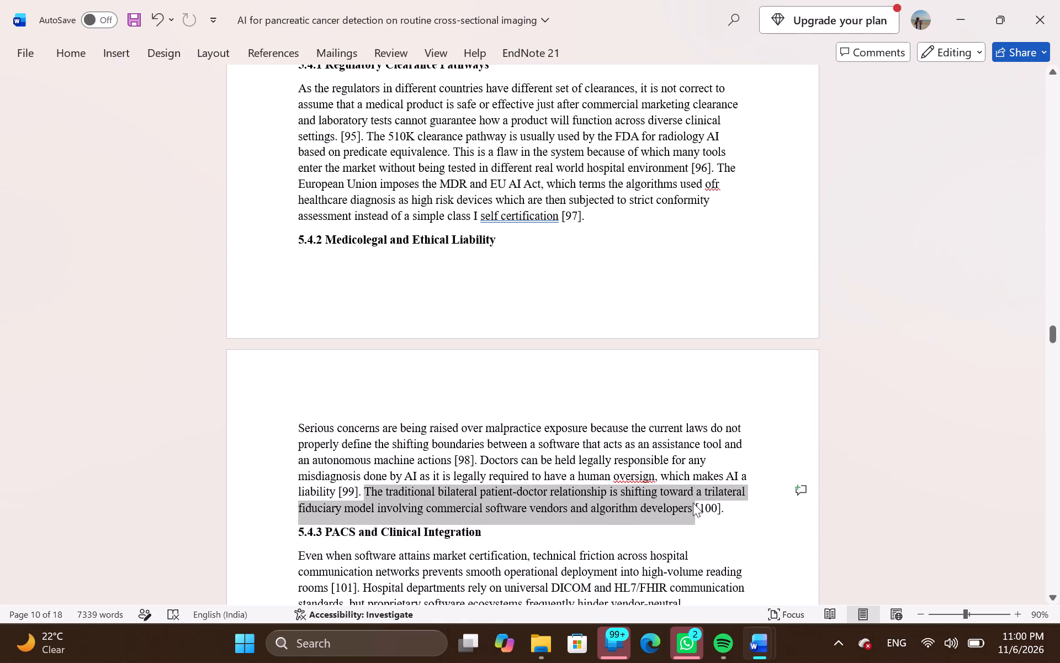
key(ctrl+v)
key(BackSpace)
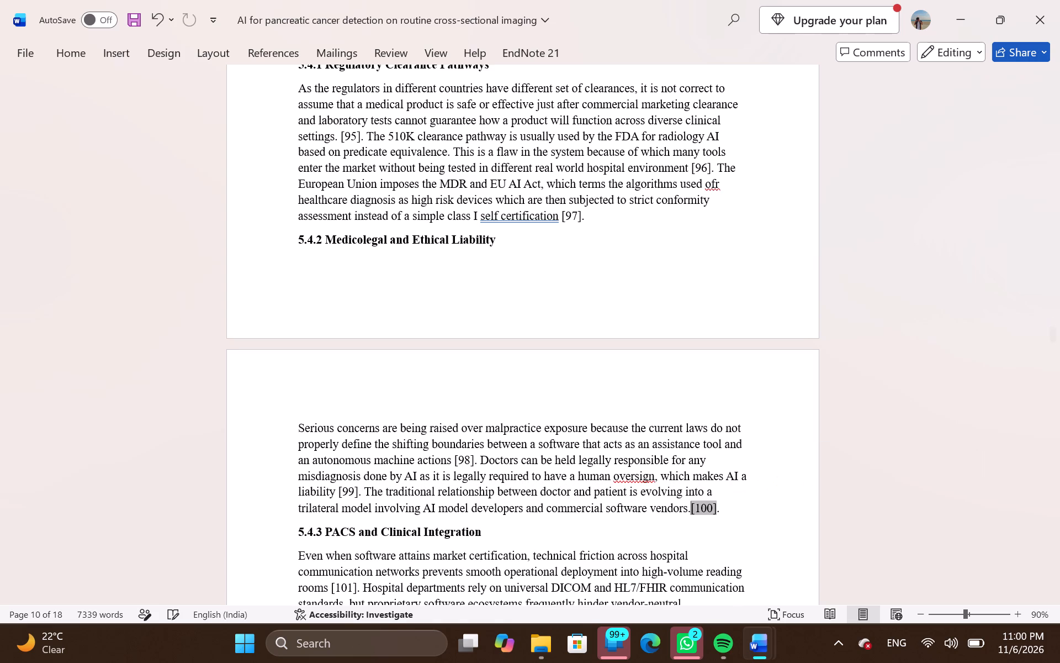
key(BackSpace)
key(space)
Examine section 5.4.3 on PACS and Clinical Integration in both mini 5.4.1 and the paper, continuing to the paper's Conclusion.
scroll(536, 445, down, 1)
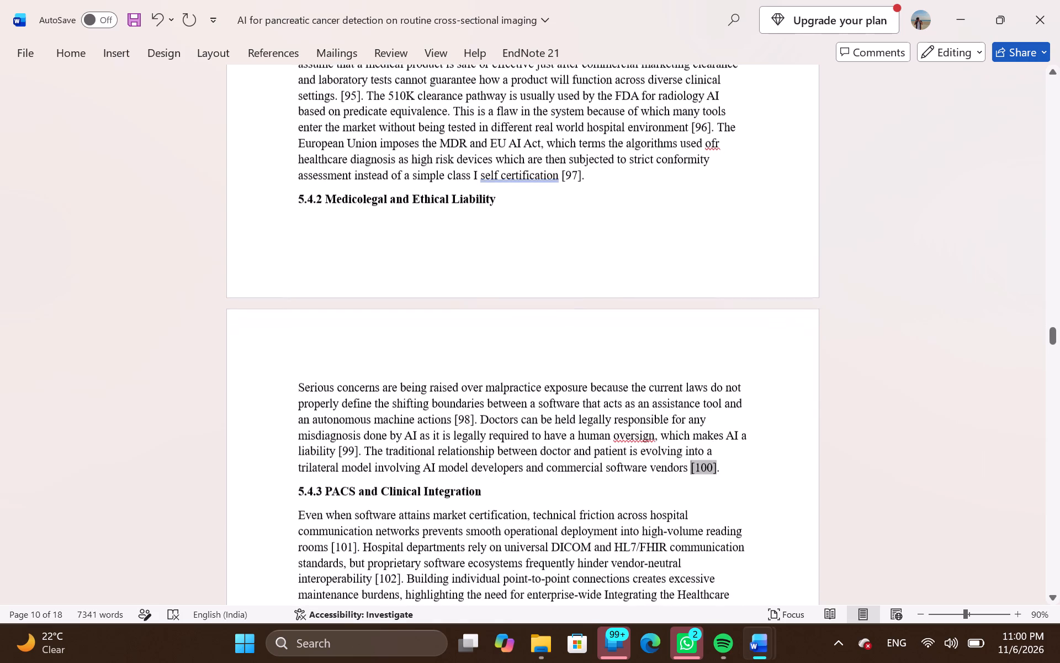
scroll(536, 445, down, 1)
key(alt+Tab)
scroll(446, 385, down, 2)
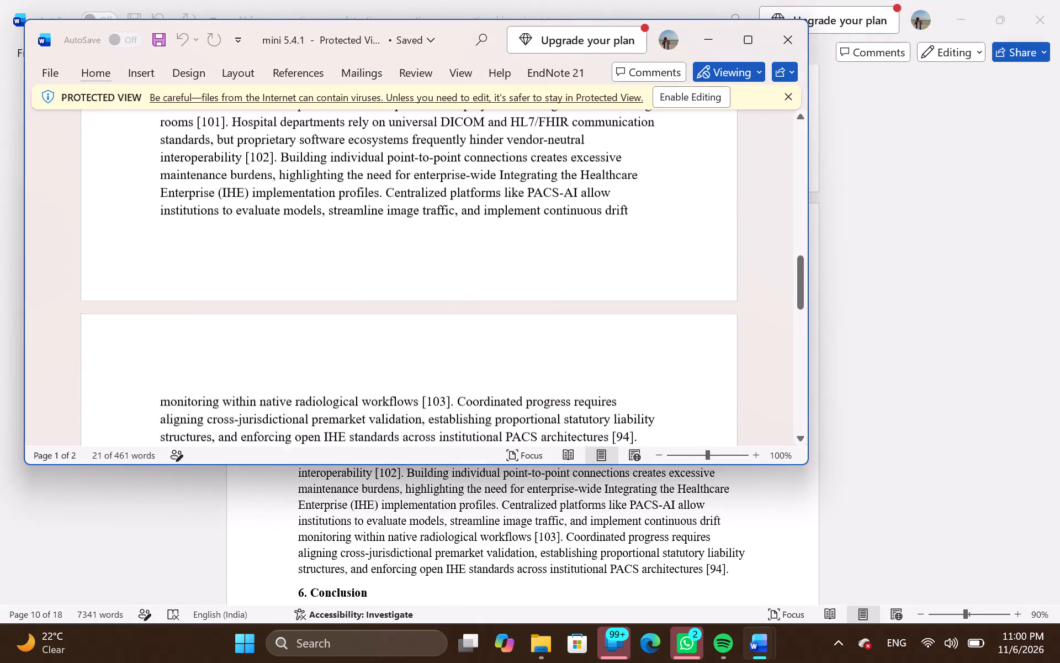
scroll(446, 385, up, 1)
ctrl+scroll(446, 385, down, 2)
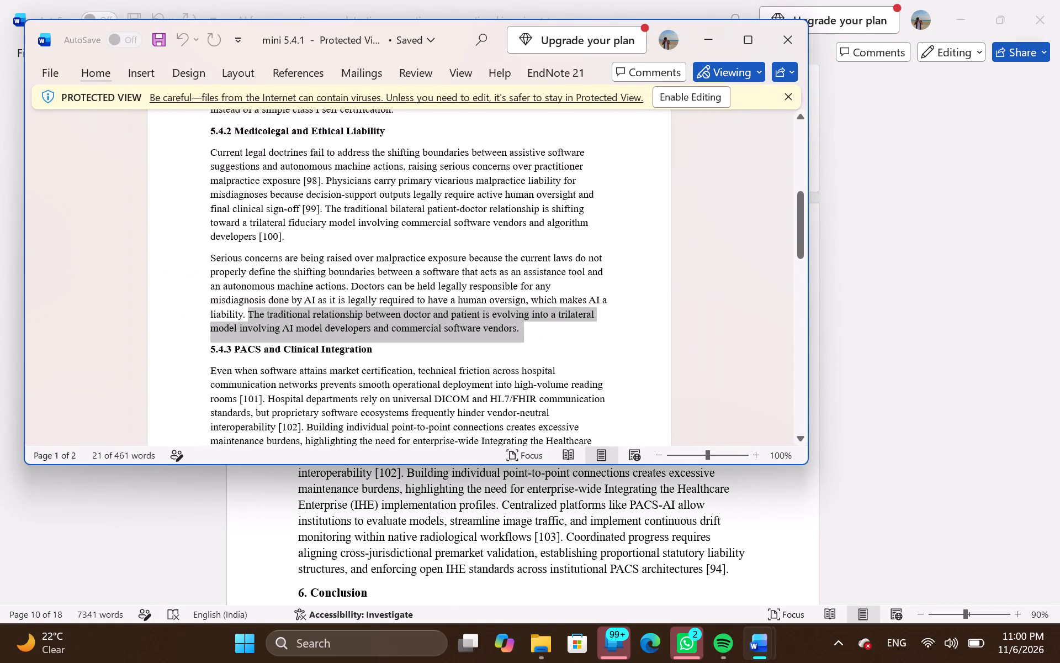
scroll(446, 385, down, 2)
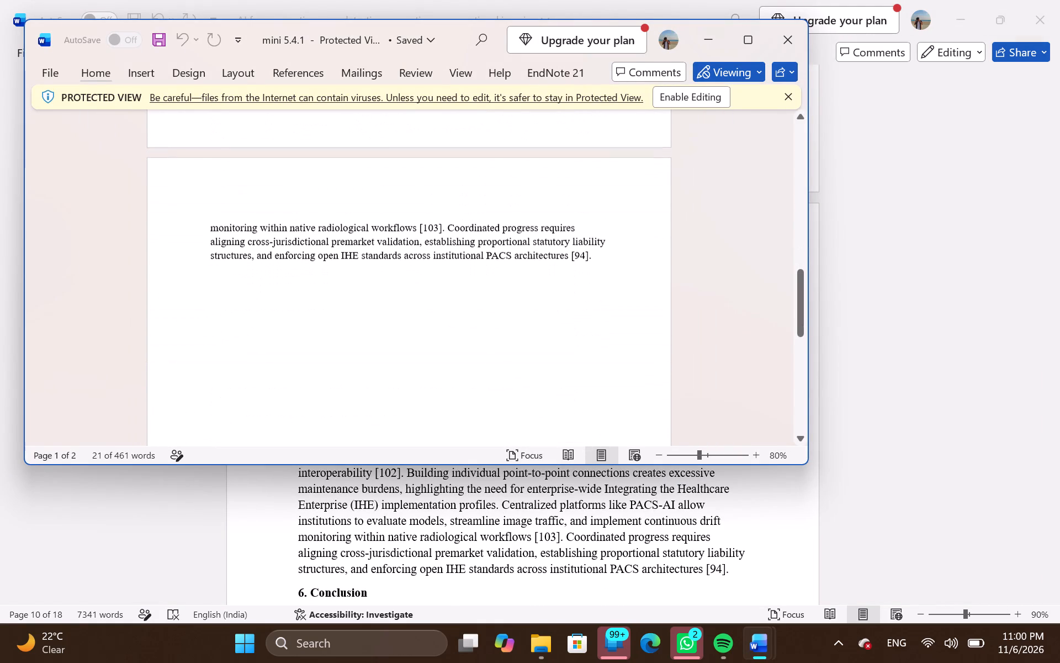
key(alt+Tab)
scroll(507, 606, down, 1)
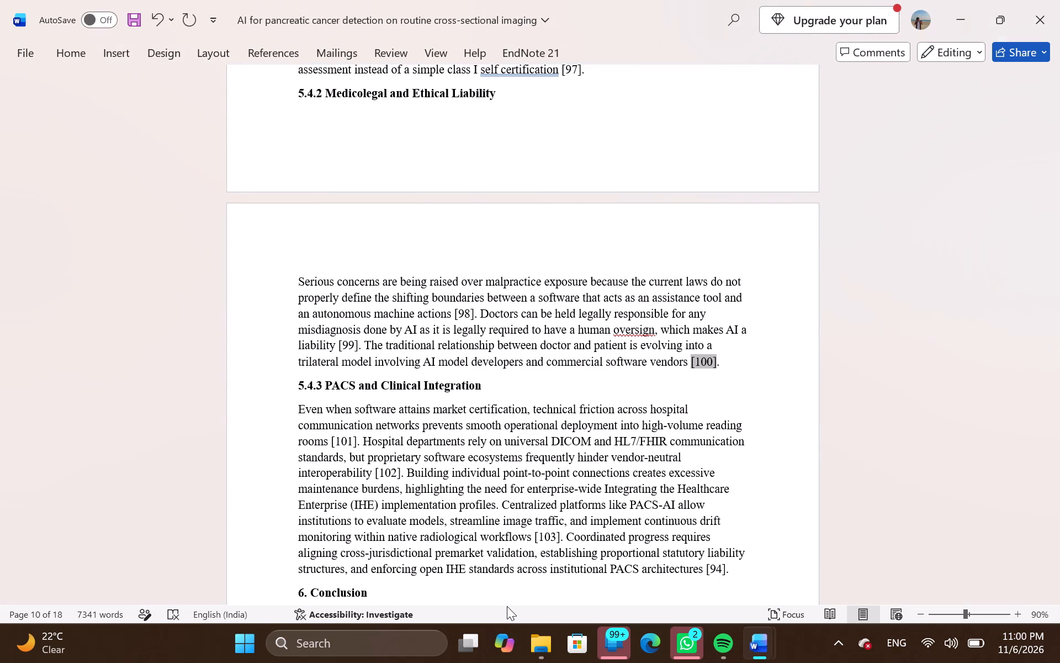
scroll(507, 606, down, 2)
scroll(484, 459, down, 1)
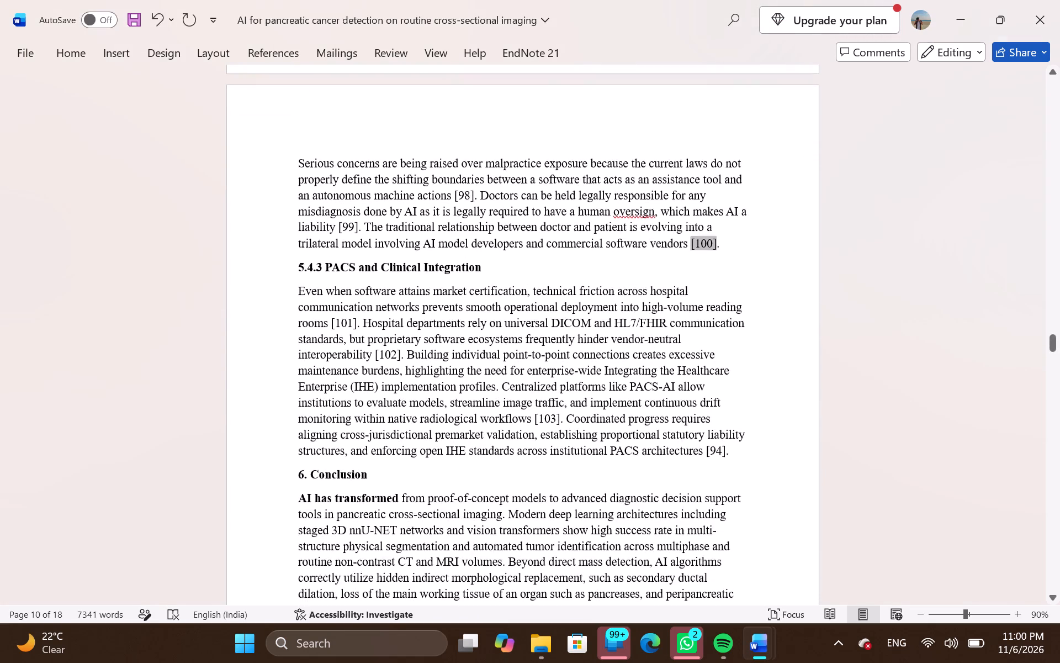
Close the mini 5.4.1 document and return to section 5.4.3 of the pancreatic cancer imaging paper.
scroll(484, 459, down, 1)
key(alt+Tab)
key(alt+Tab)
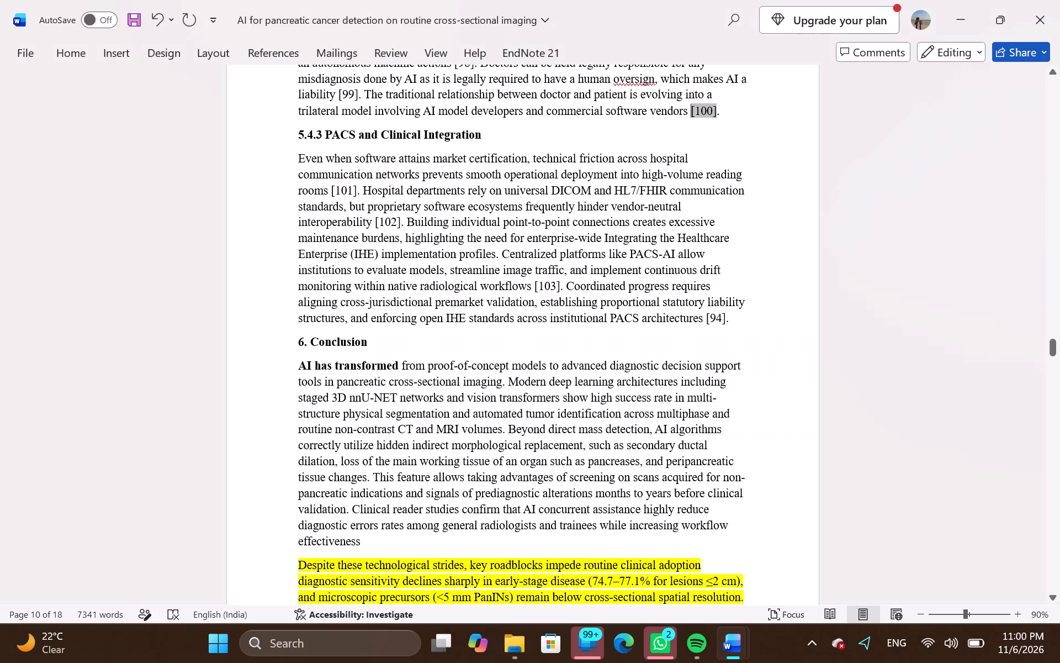
key(alt+Tab)
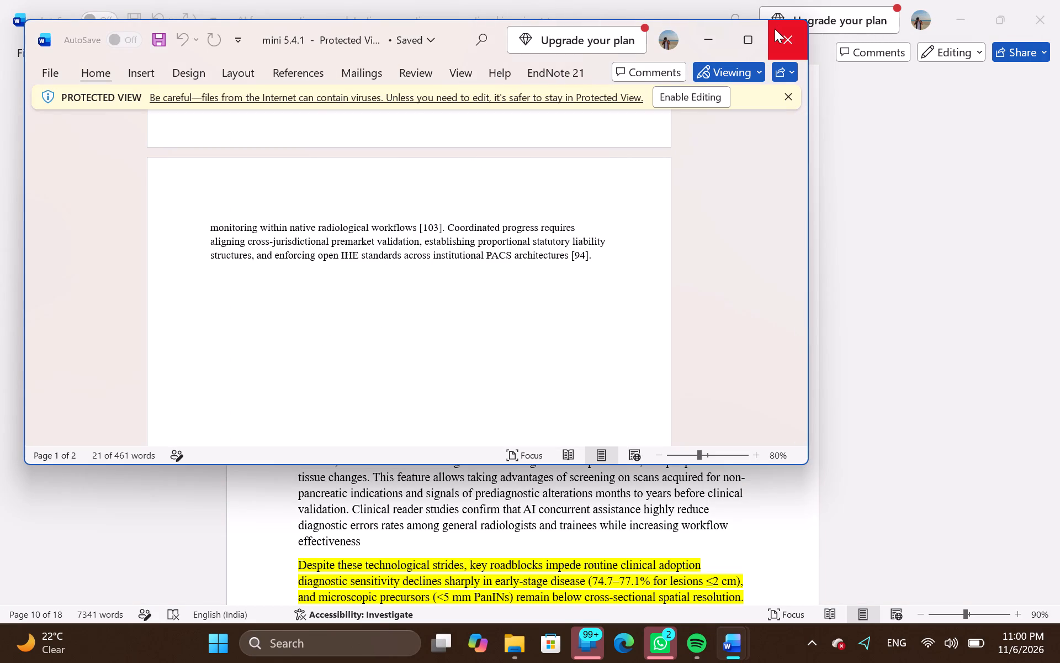
click(775, 29)
scroll(615, 294, up, 2)
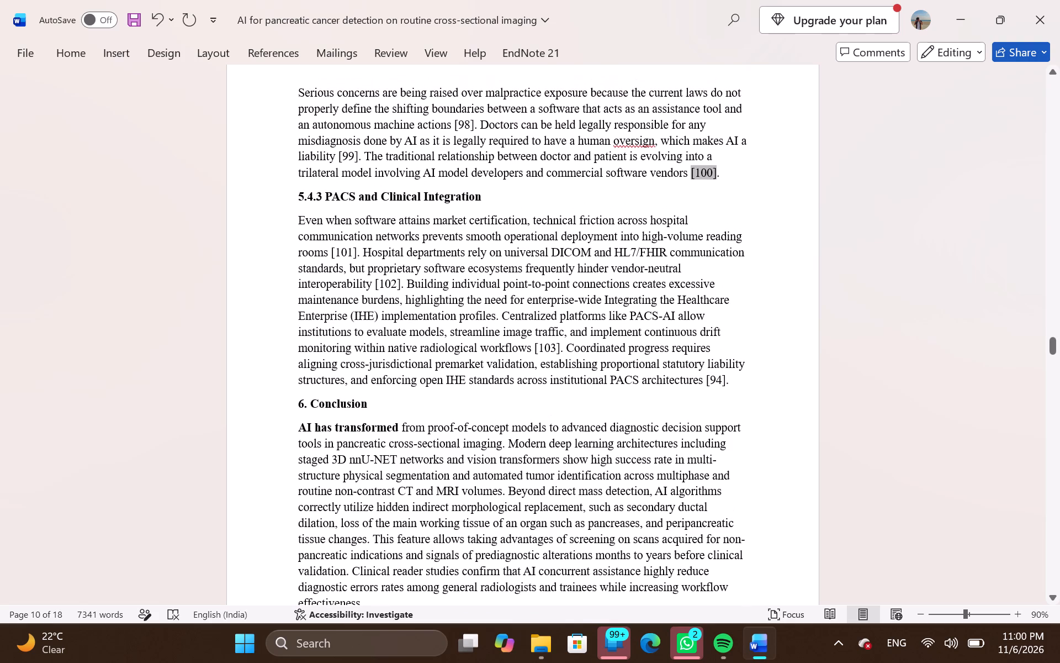
Switch to Spotify.
click(716, 662)
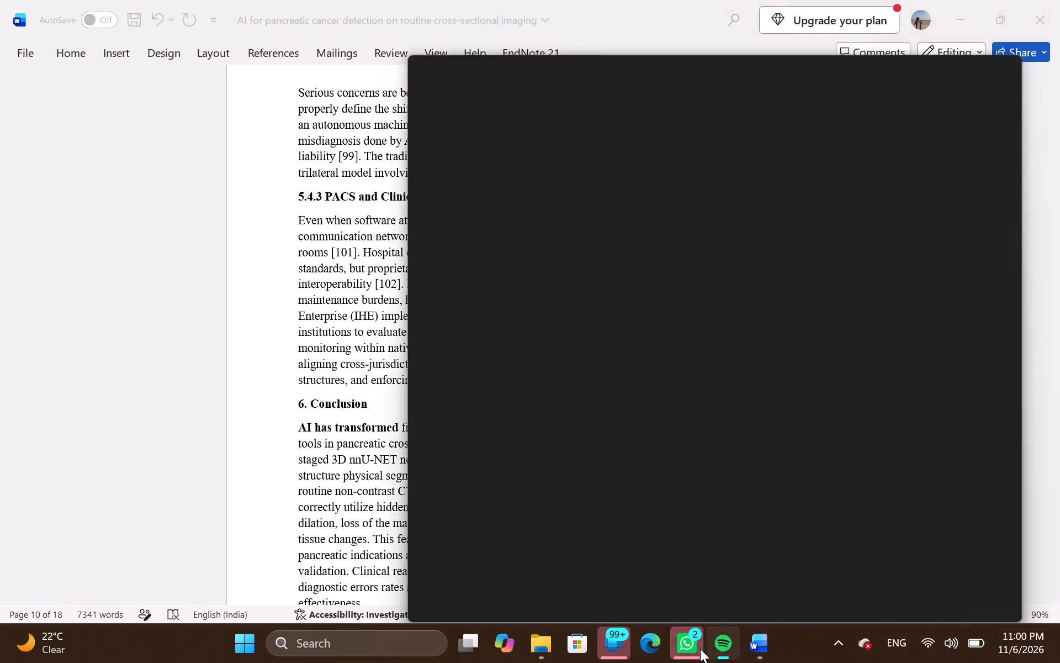
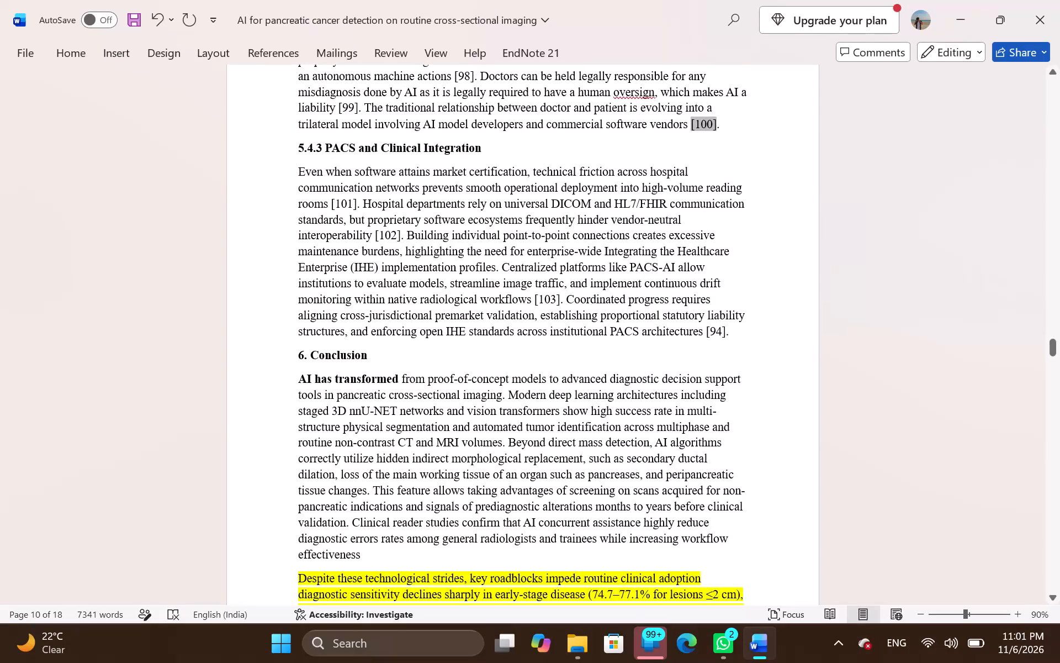
Review section 5.4.3 on PACS and Clinical Integration in the paper, focusing on its opening sentence before citation [101].
scroll(685, 291, down, 3)
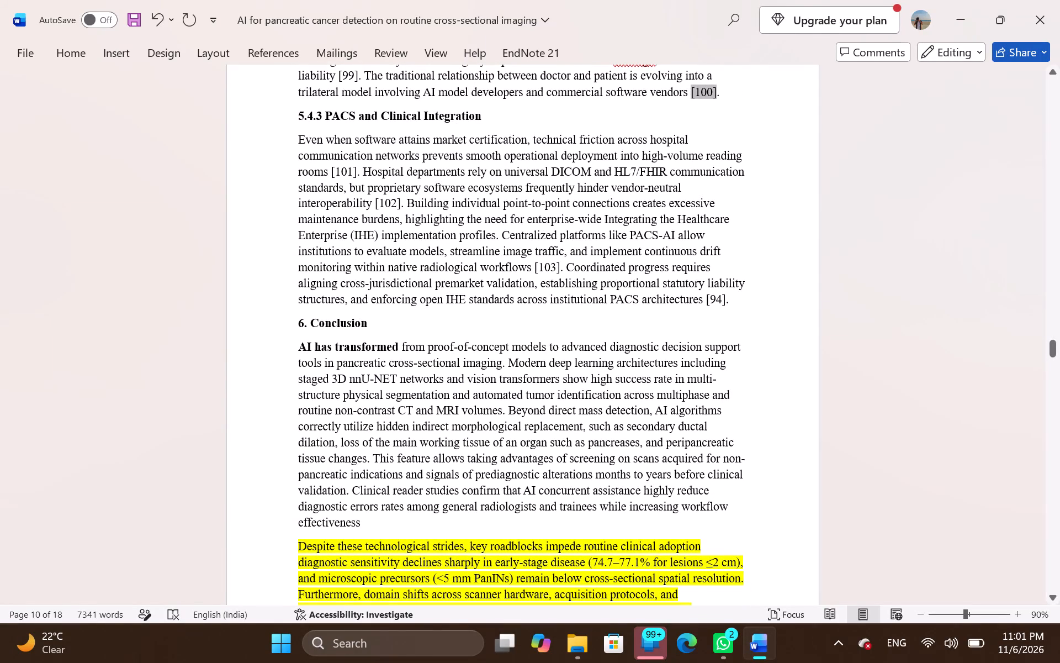
scroll(685, 291, up, 1)
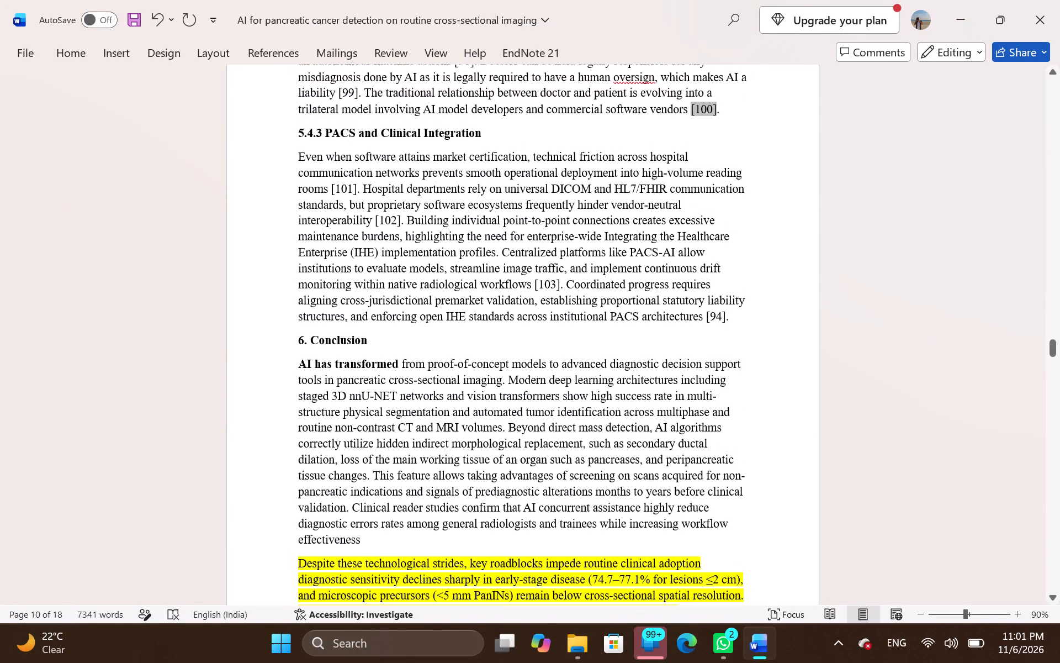
scroll(630, 183, up, 2)
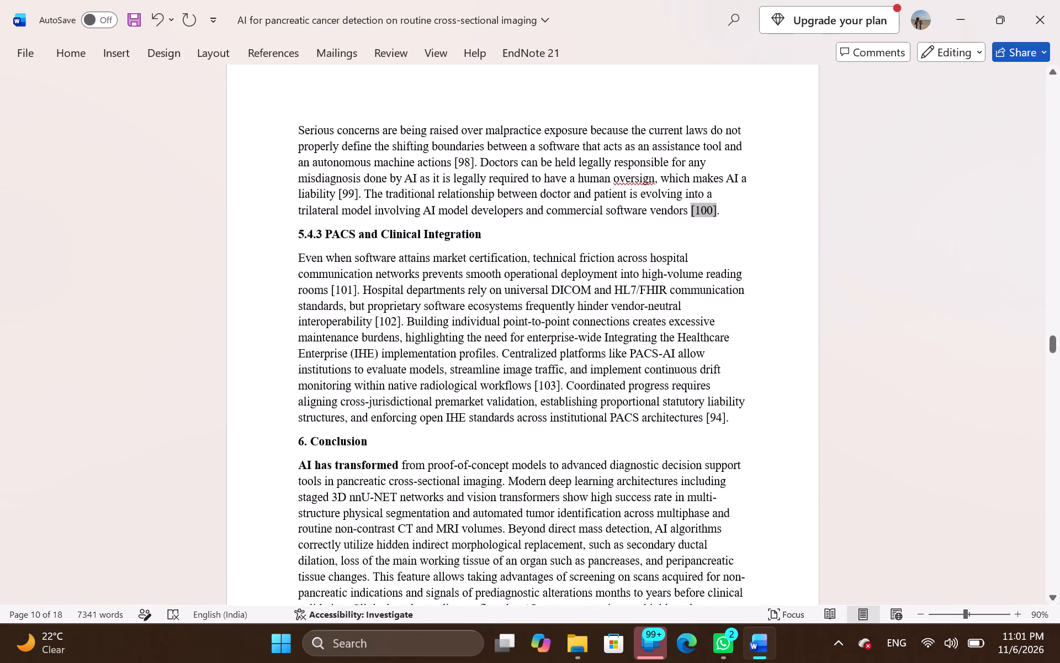
scroll(630, 183, up, 2)
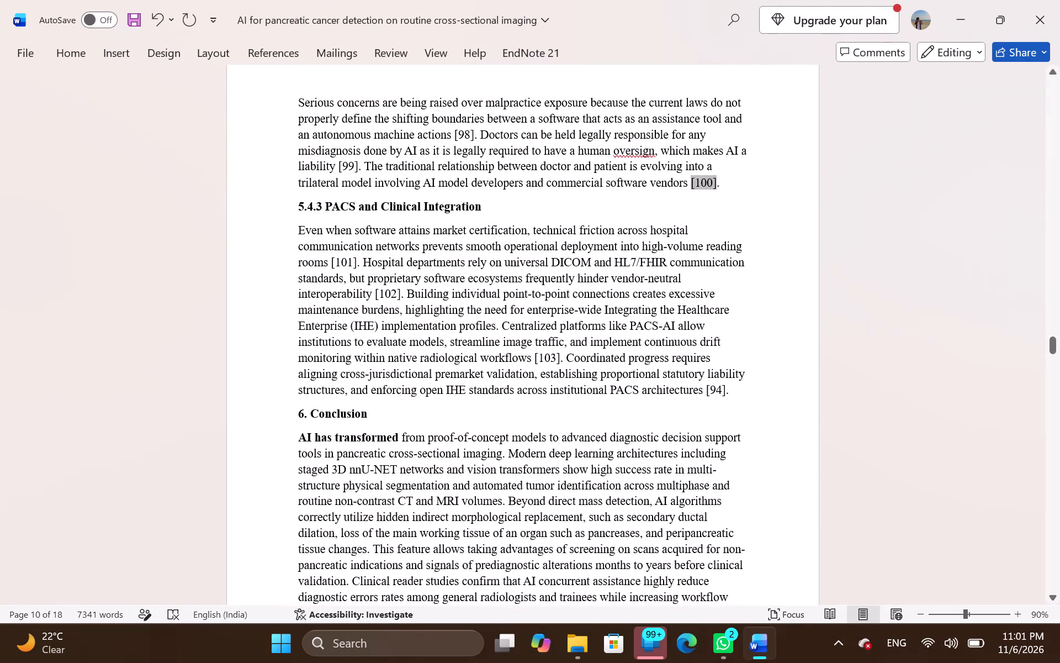
drag(300, 232, 419, 229)
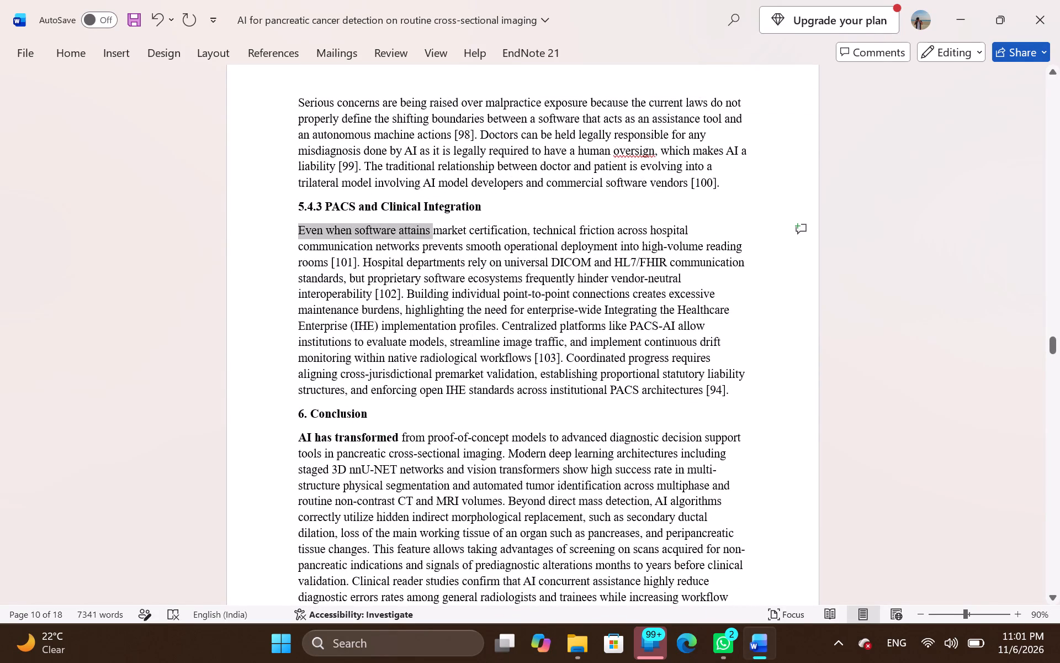
drag(419, 229, 500, 235)
click(559, 233)
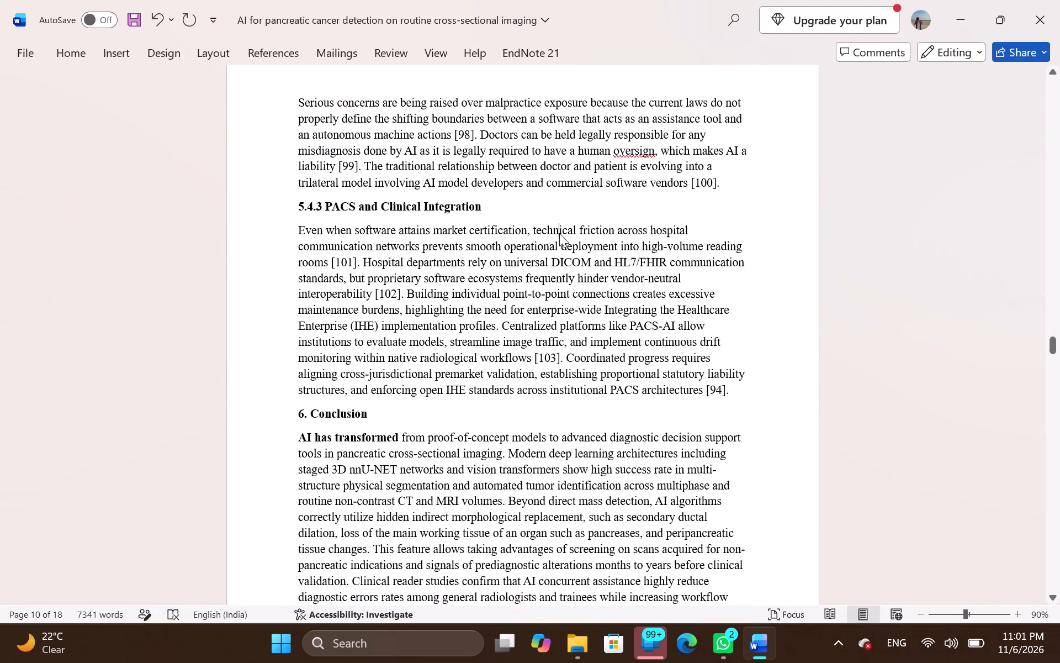
Examine the opening sentence of section 5.4.3 in the paper, from "technical friction" through to "reading rooms".
drag(537, 227, 569, 243)
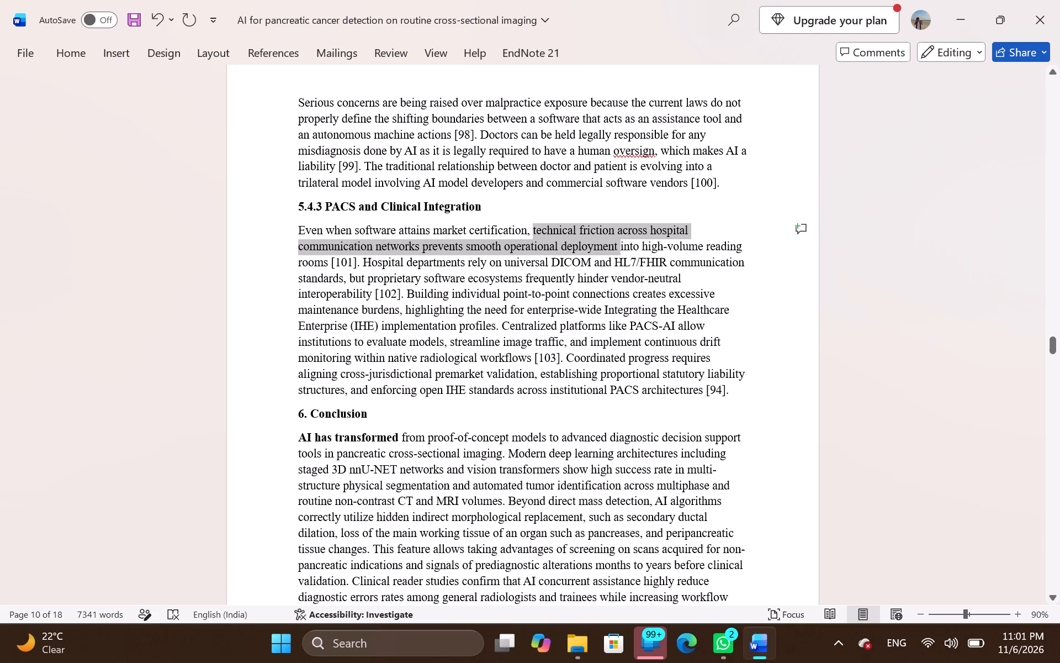
drag(569, 243, 640, 230)
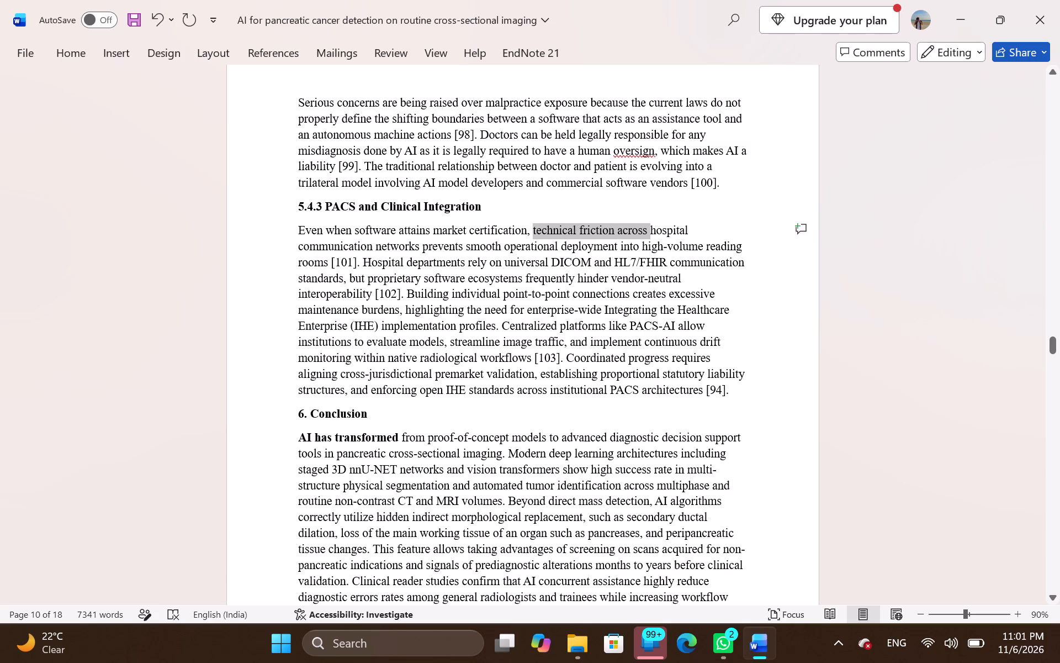
drag(640, 230, 437, 248)
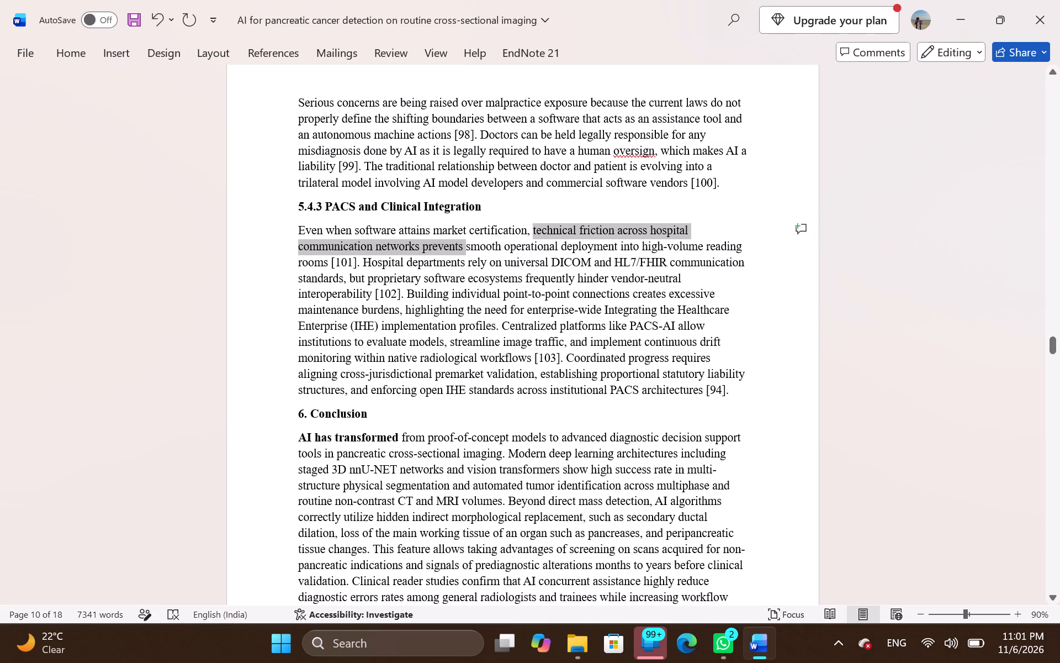
drag(437, 248, 538, 248)
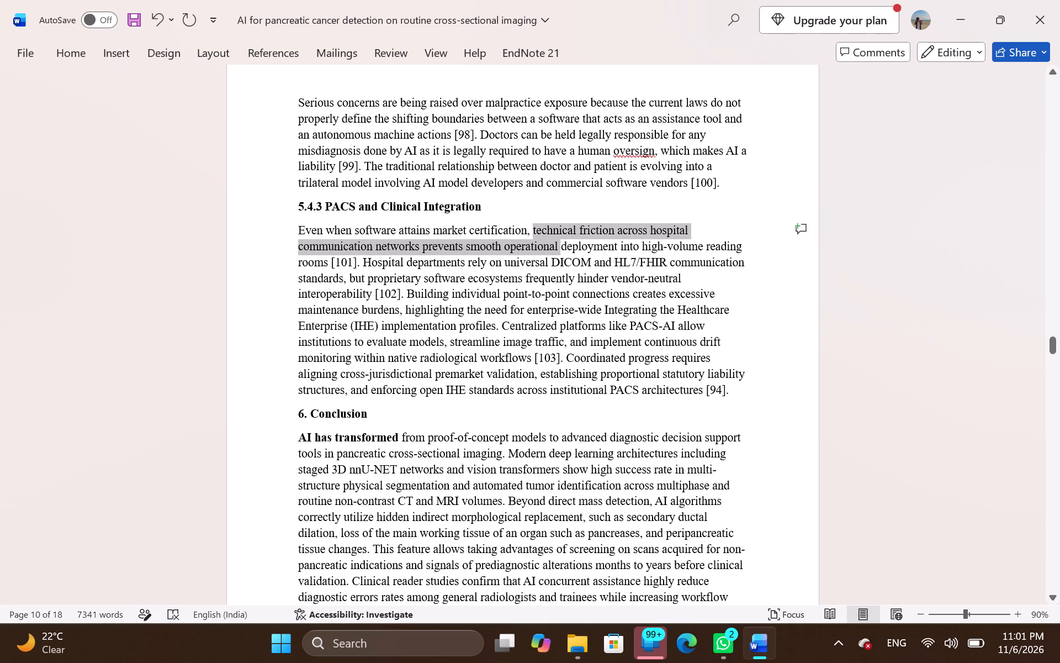
drag(538, 248, 543, 248)
click(589, 249)
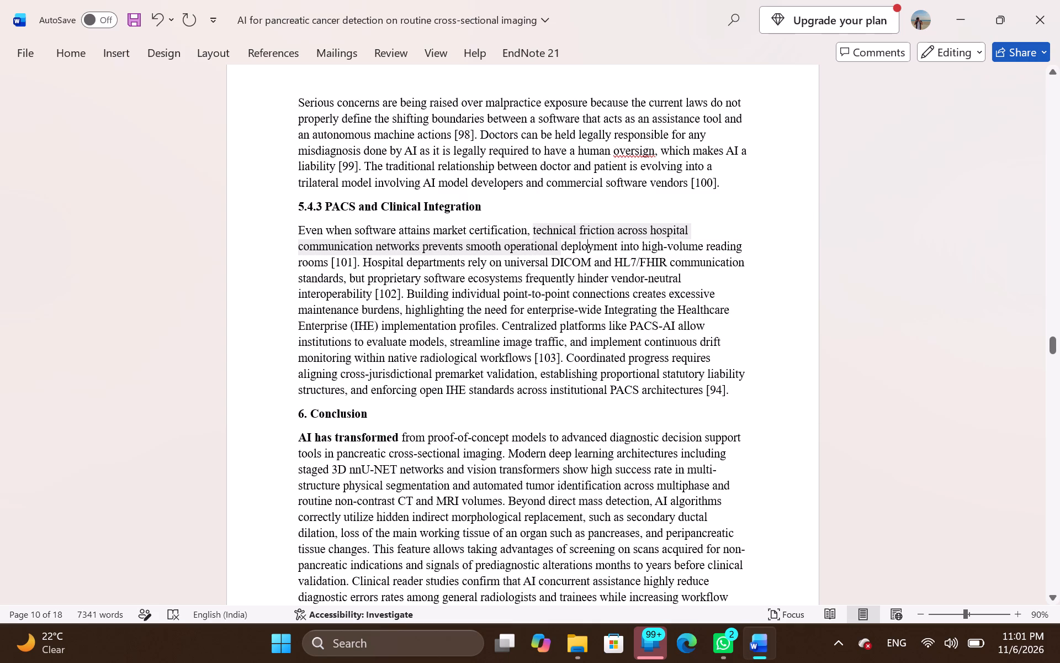
drag(626, 245, 721, 248)
click(721, 248)
Copy the phrase "high-volume reading rooms" before citation [101] in section 5.4.3.
drag(644, 245, 651, 247)
drag(651, 247, 327, 260)
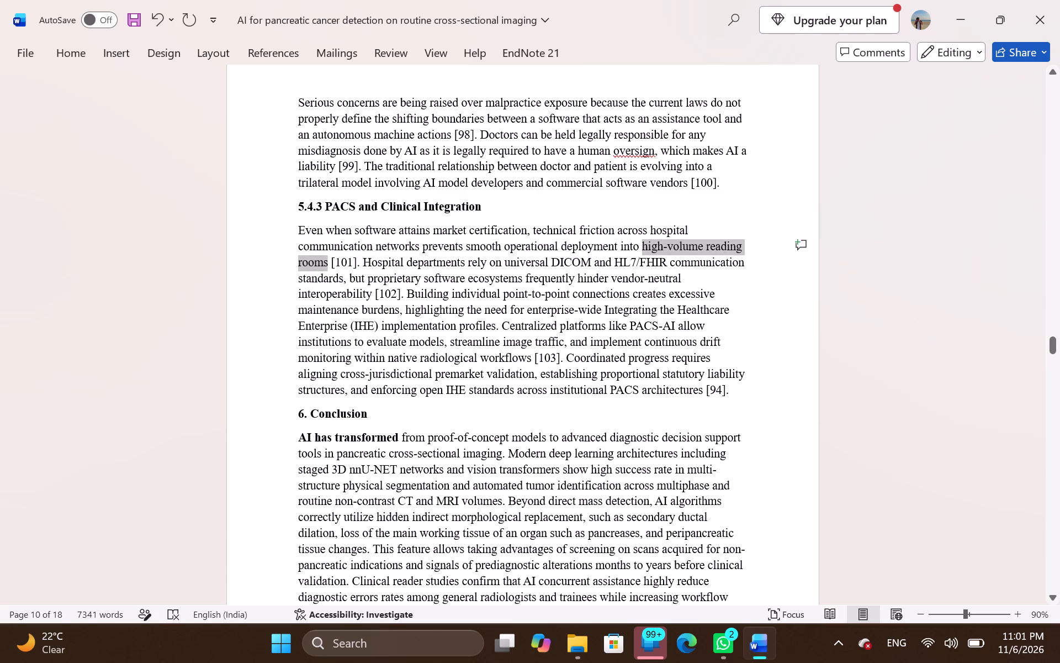
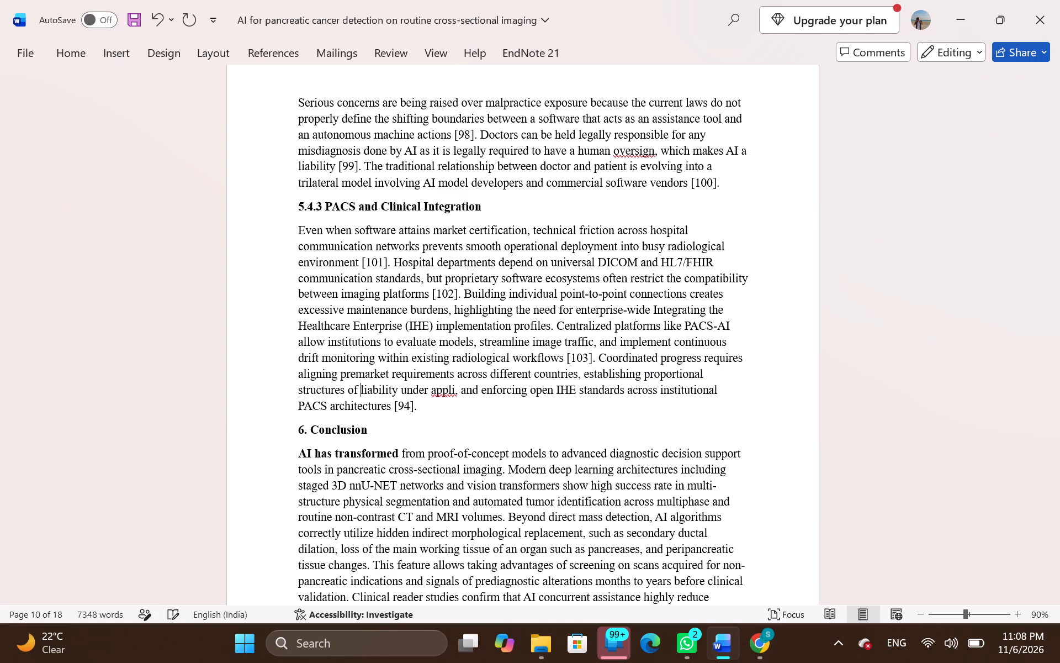
key(ctrl+Right)
key(ctrl+Right)
key(ctrl+Right)
text(cable laws)
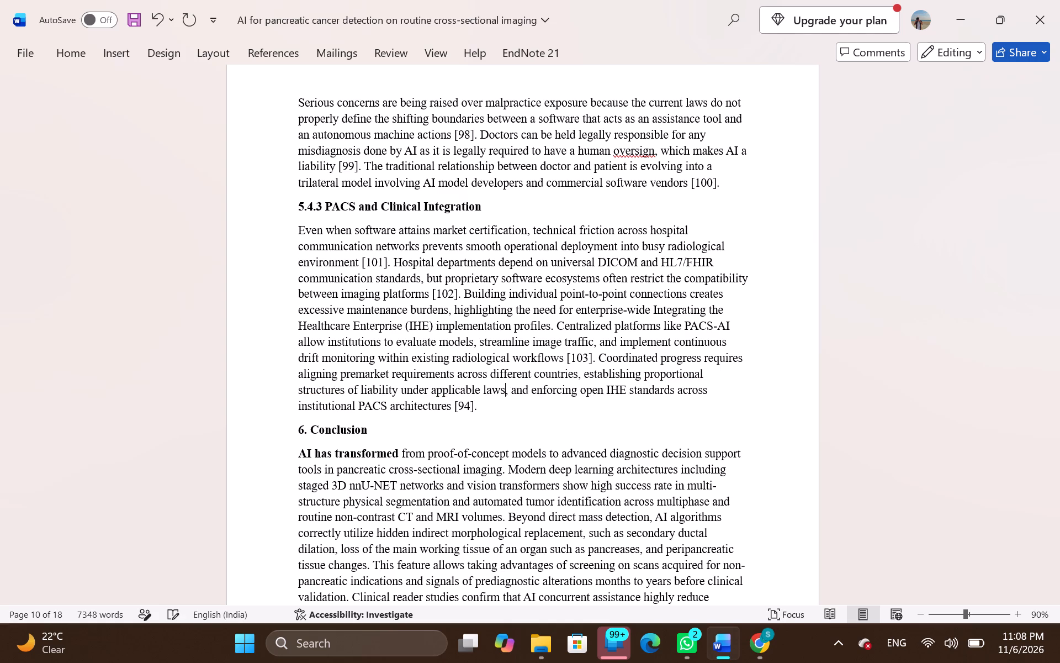
Go through the rest of section 5.4.3's last sentence and examine the highlighted paragraphs of the Conclusion.
key(ctrl+Right)
key(ctrl+Right)
key(ctrl+Right)
key(ctrl+Right)
key(ctrl+Right)
key(ctrl+Right)
key(ctrl+Right)
key(ctrl+Right)
key(ctrl+Right)
key(ctrl+Right)
key(ctrl+Right)
key(ctrl+Right)
key(ctrl+Right)
scroll(437, 579, down, 3)
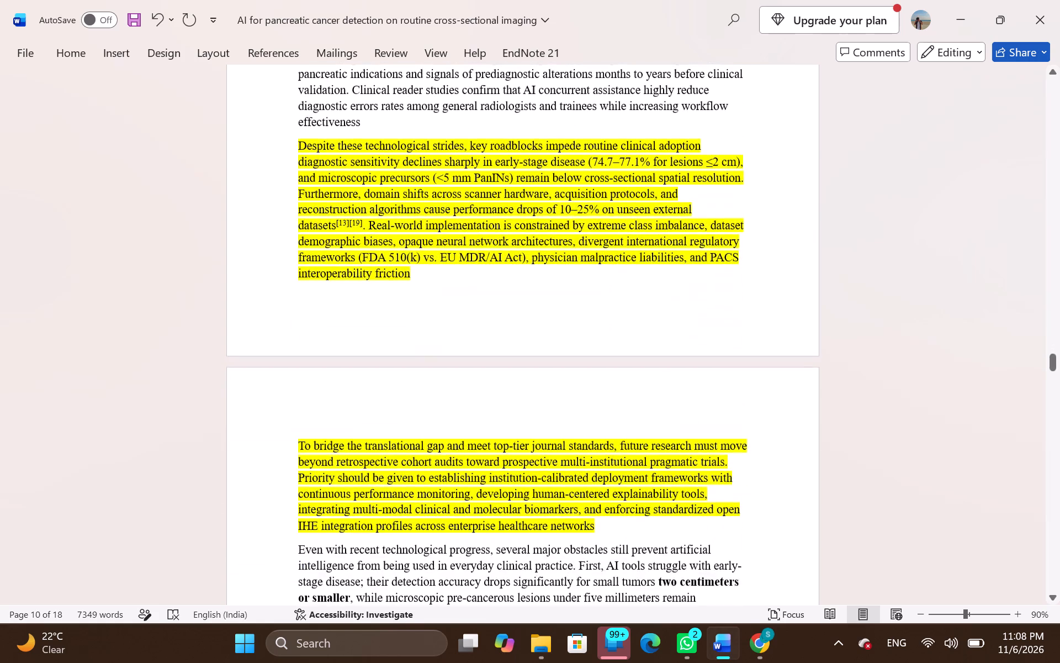
key(alt+Tab)
key(alt+Tab)
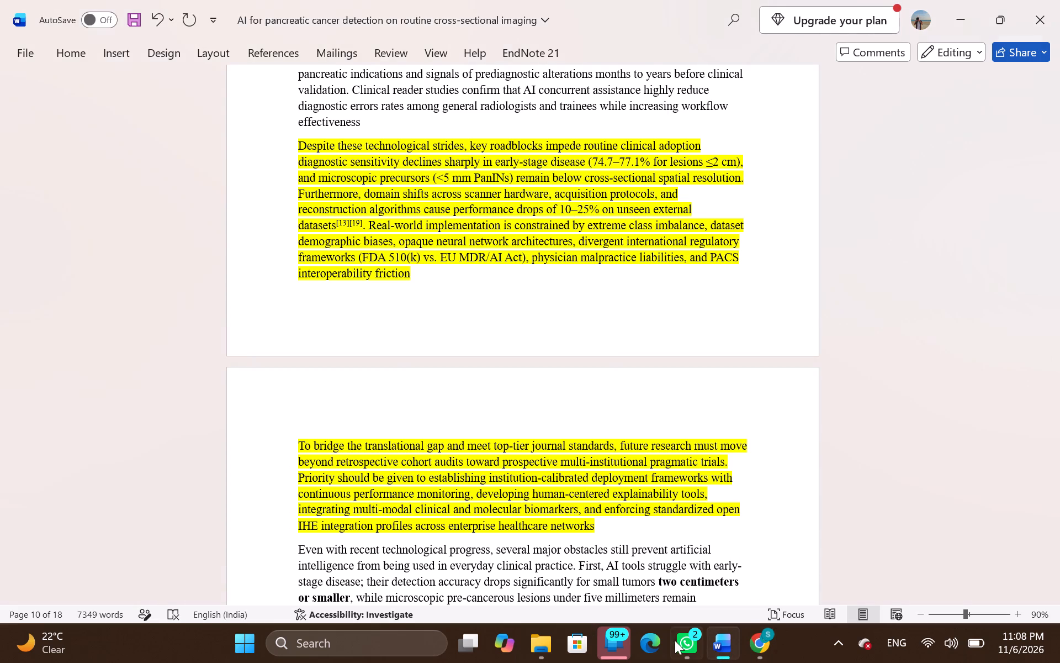
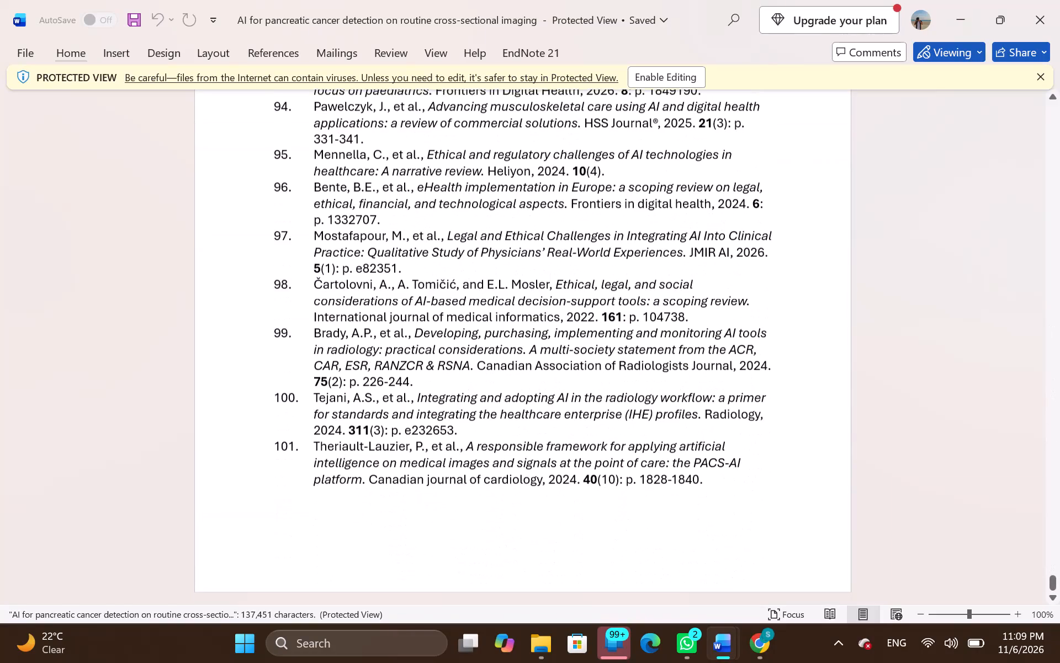
Find the Conclusion in the Protected View copy of the paper and compare it with the working document's highlighted Conclusion.
scroll(554, 407, up, 4)
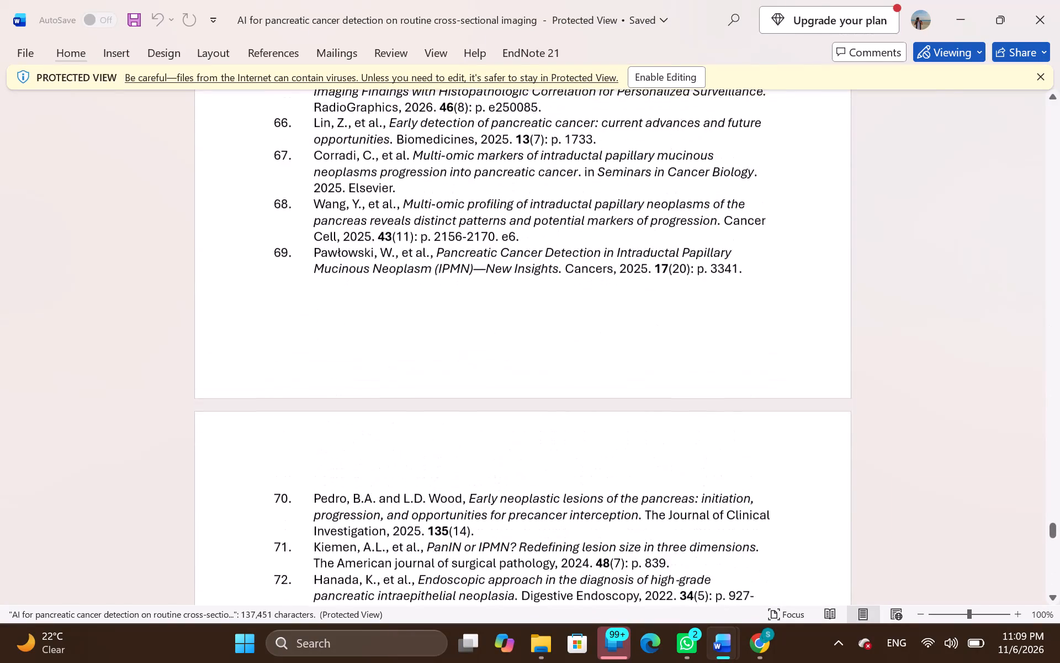
scroll(554, 407, up, 5)
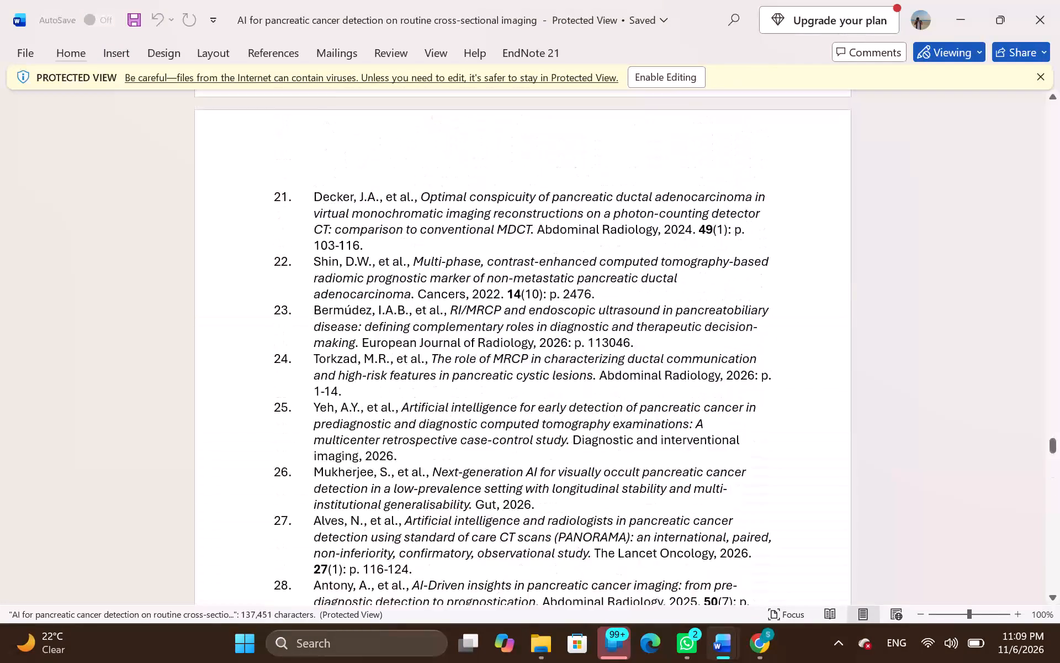
scroll(554, 407, up, 1)
scroll(554, 407, down, 2)
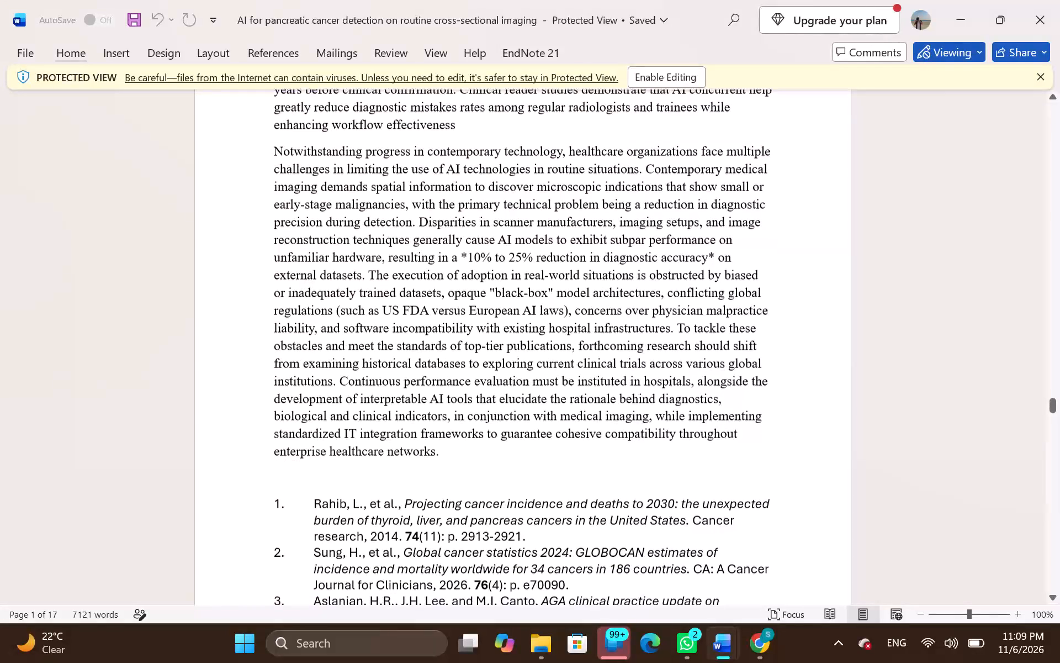
scroll(554, 407, up, 2)
alt+scroll(554, 407, up, 1)
key(alt+Tab)
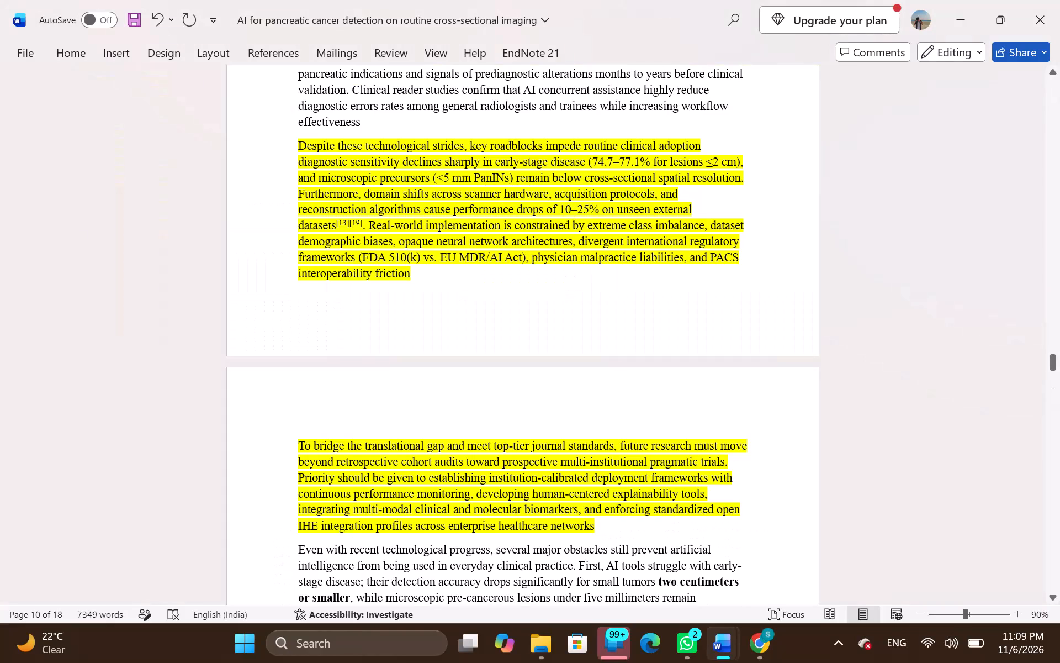
scroll(554, 407, up, 2)
key(alt+Tab)
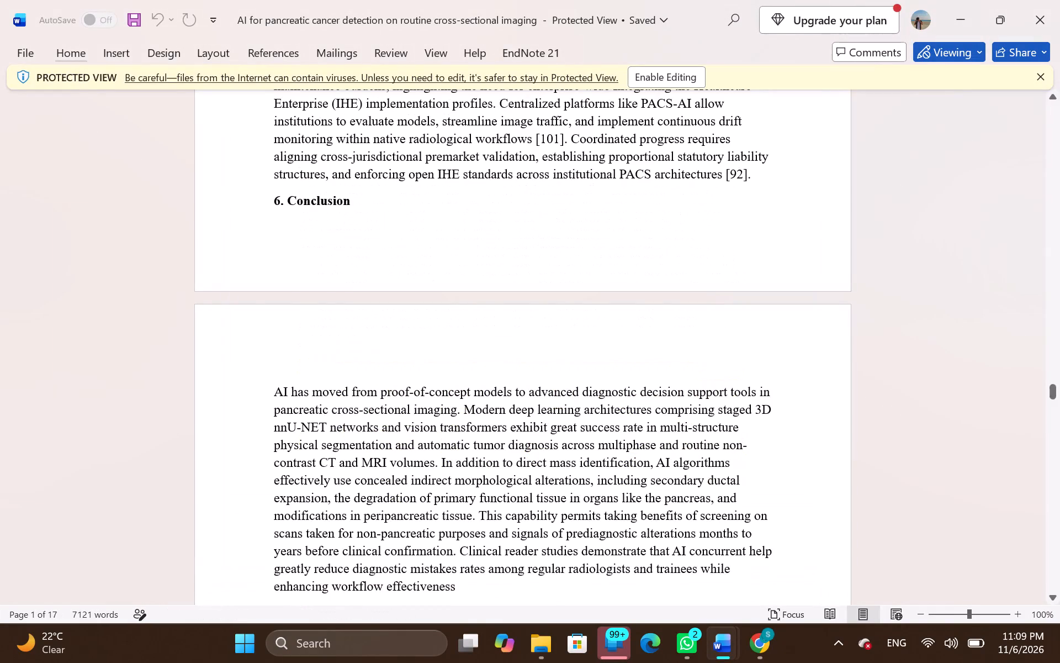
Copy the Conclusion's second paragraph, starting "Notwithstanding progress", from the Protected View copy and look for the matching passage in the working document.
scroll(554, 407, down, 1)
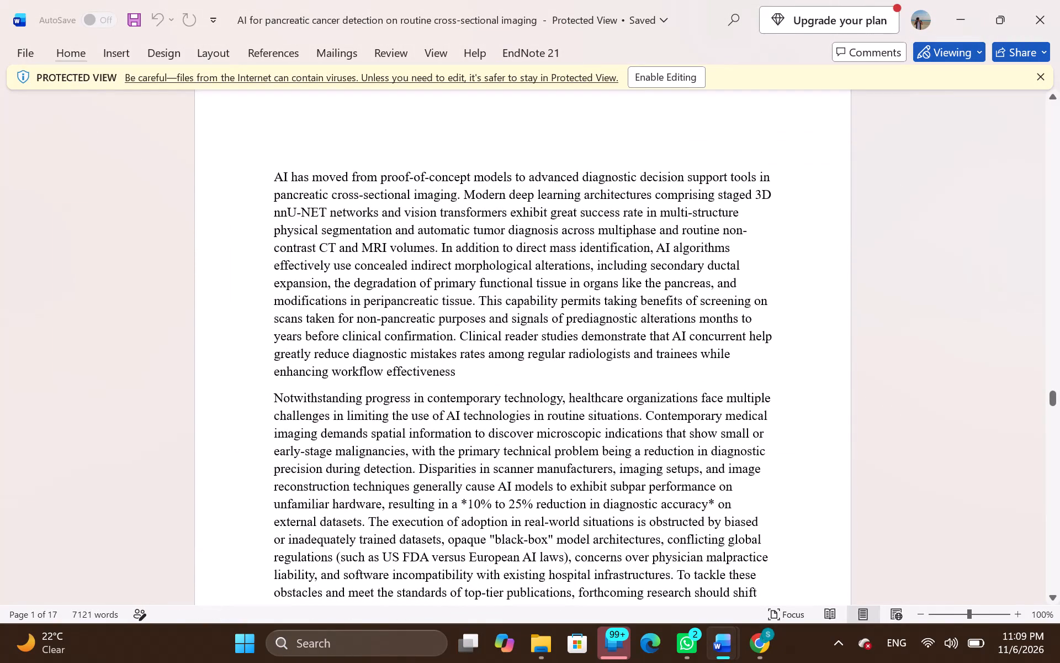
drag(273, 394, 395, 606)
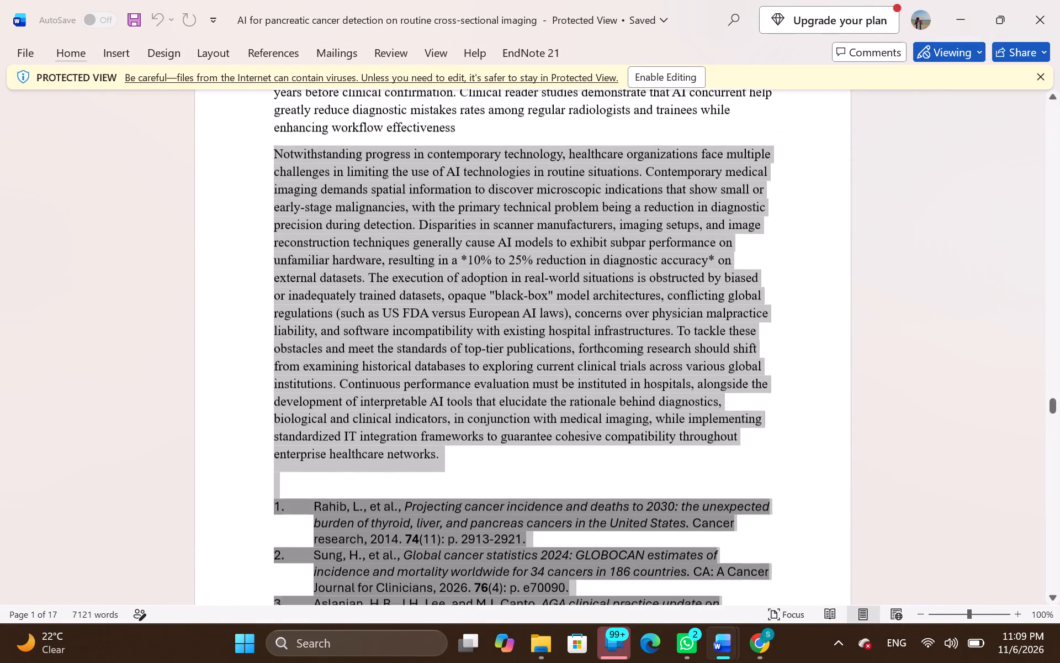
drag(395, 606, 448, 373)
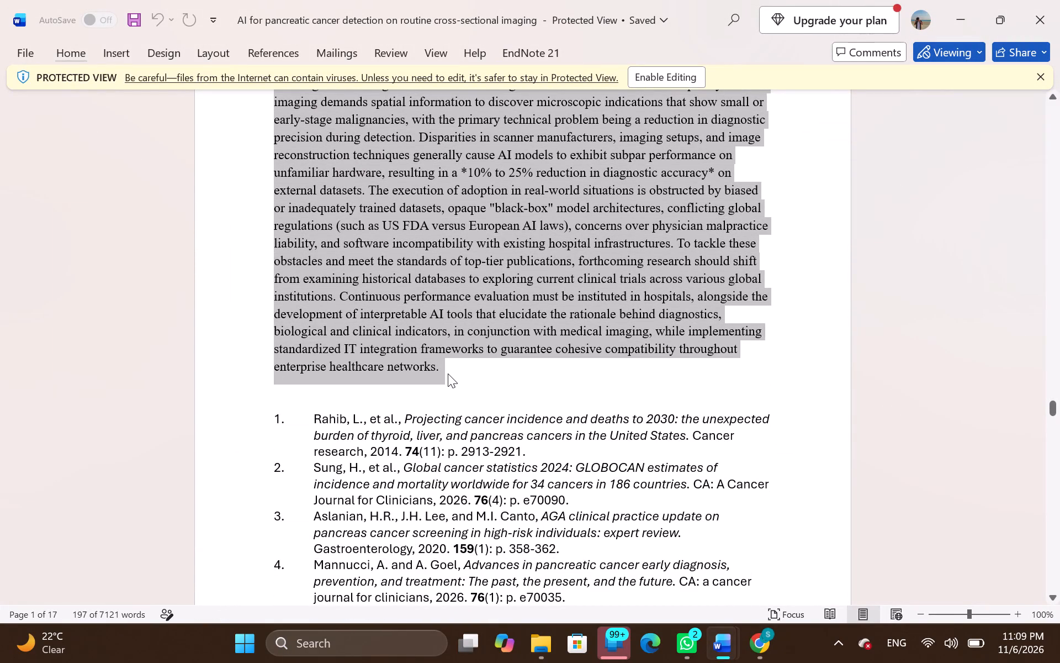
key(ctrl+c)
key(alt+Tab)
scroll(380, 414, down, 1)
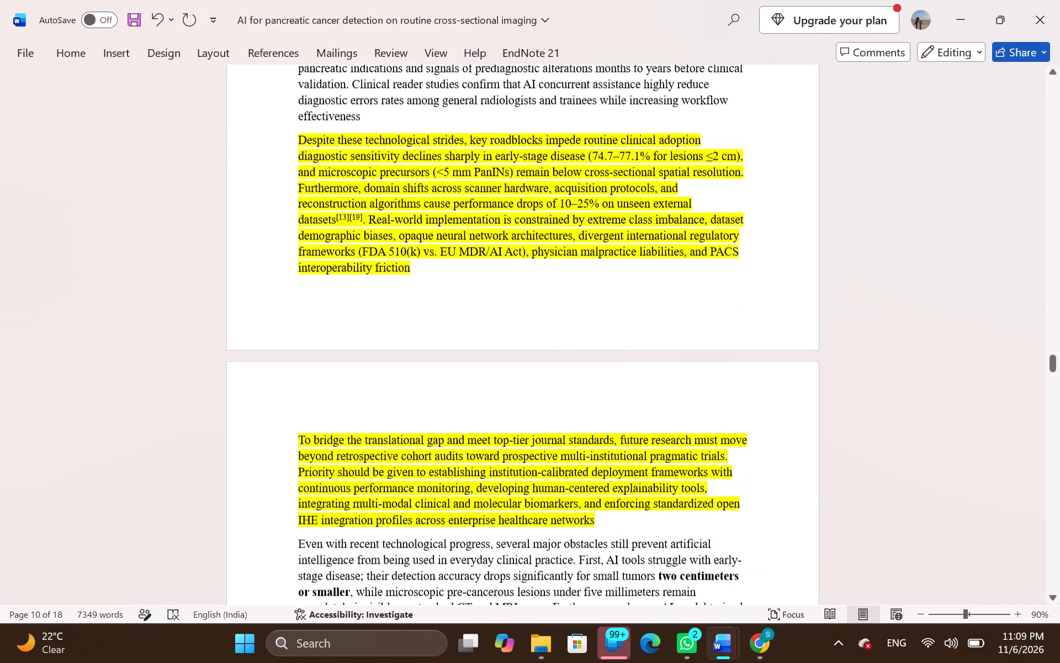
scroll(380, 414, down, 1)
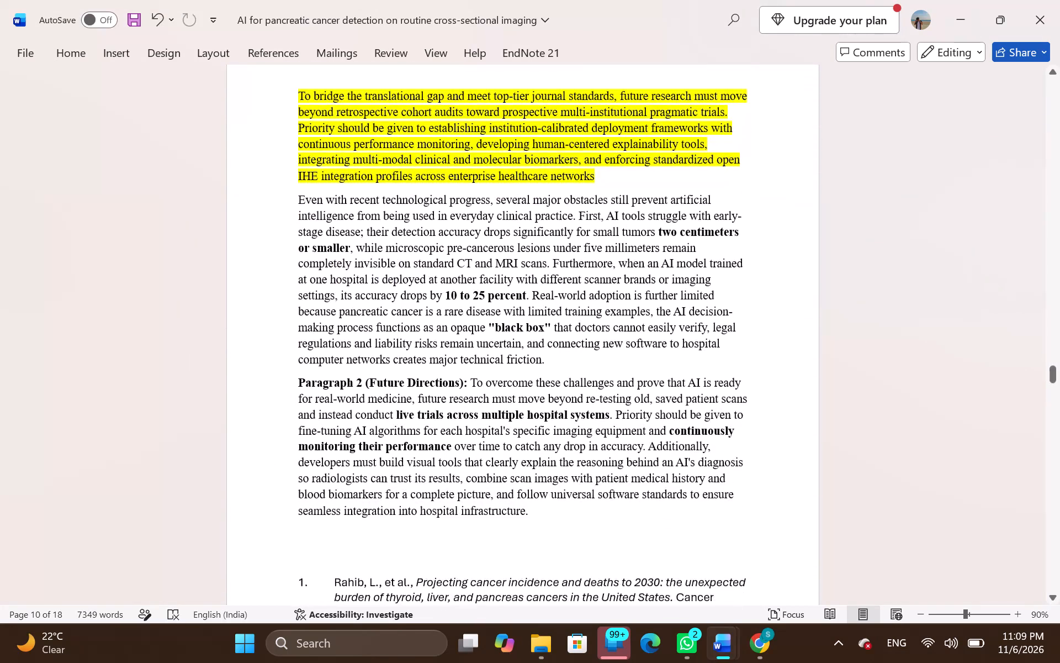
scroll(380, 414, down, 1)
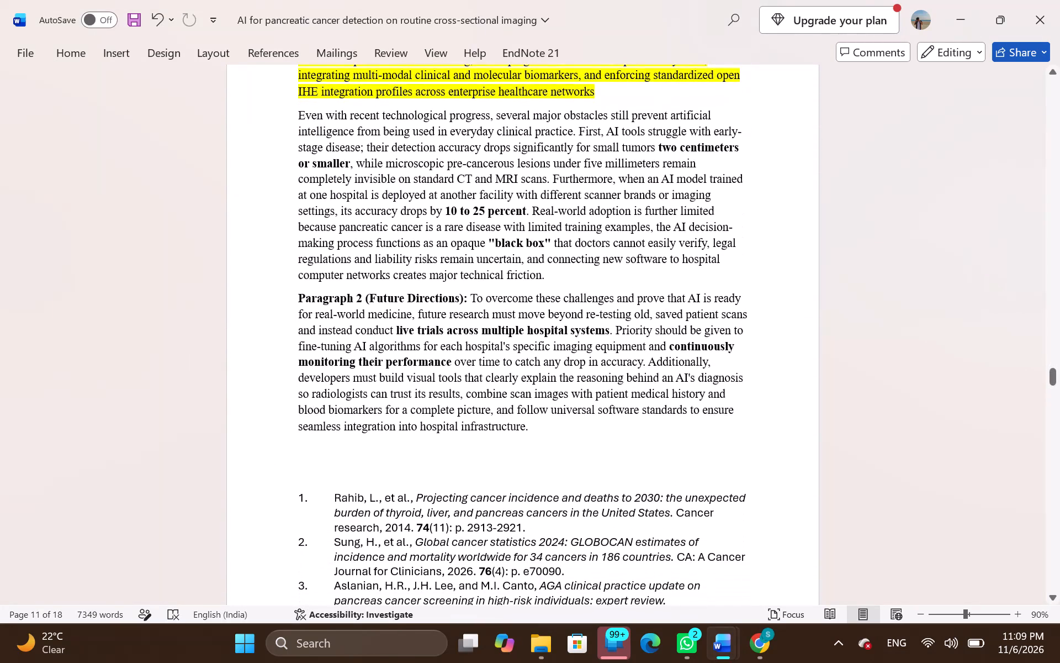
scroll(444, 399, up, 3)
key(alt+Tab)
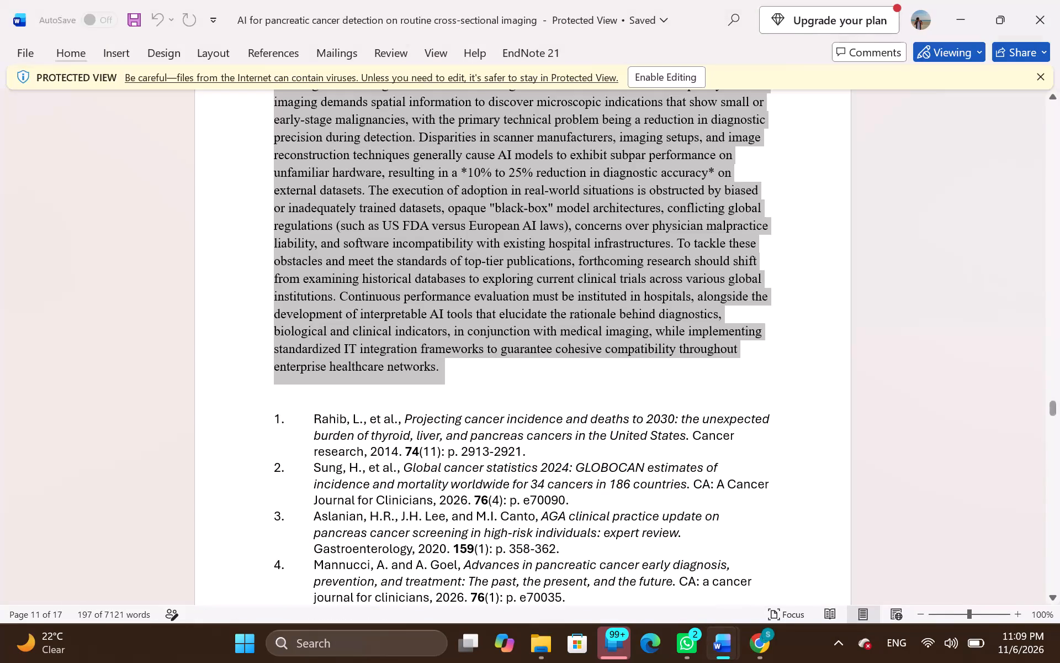
Replace all Conclusion text in the working document, including the highlighted and "Paragraph 2" drafts, with both Conclusion paragraphs from the Protected View copy.
scroll(366, 377, up, 2)
scroll(366, 377, down, 1)
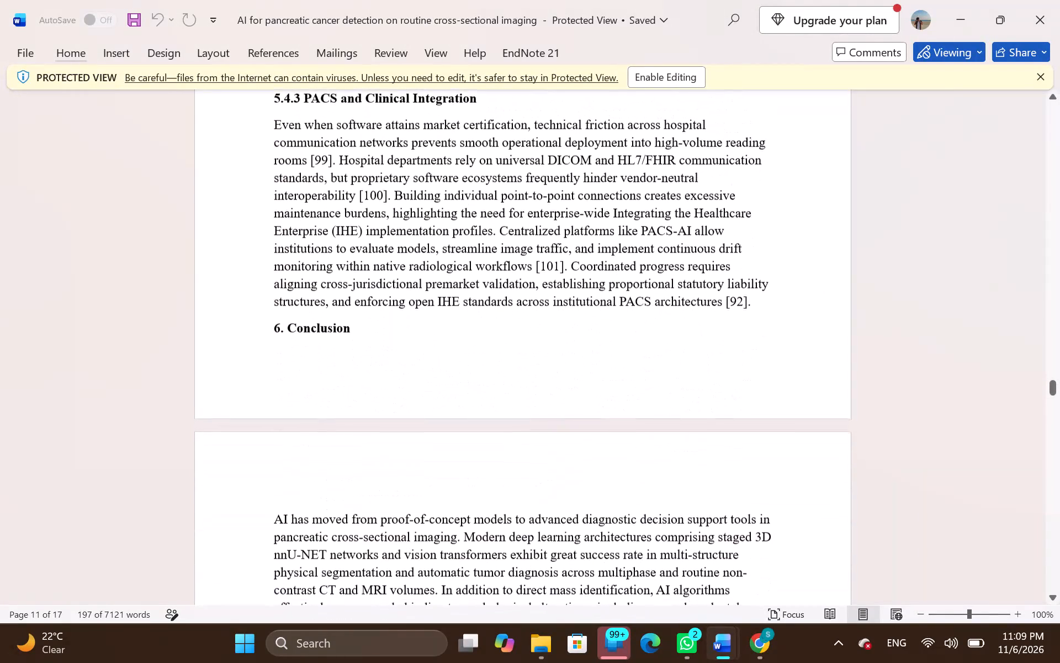
drag(272, 513, 439, 427)
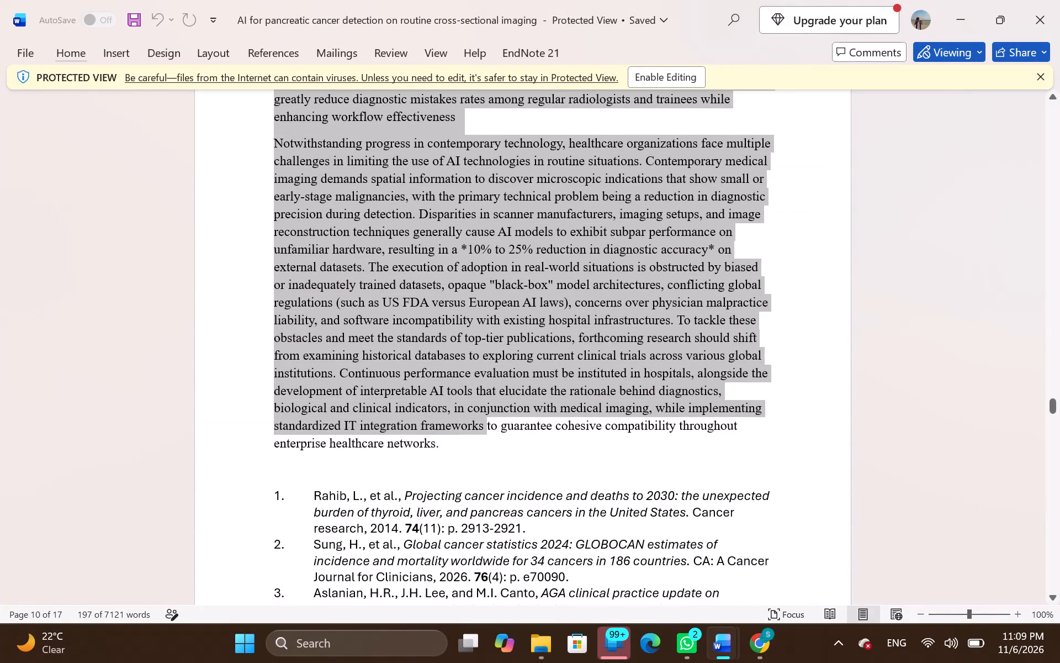
drag(439, 427, 441, 441)
key(ctrl+c)
key(alt+Tab)
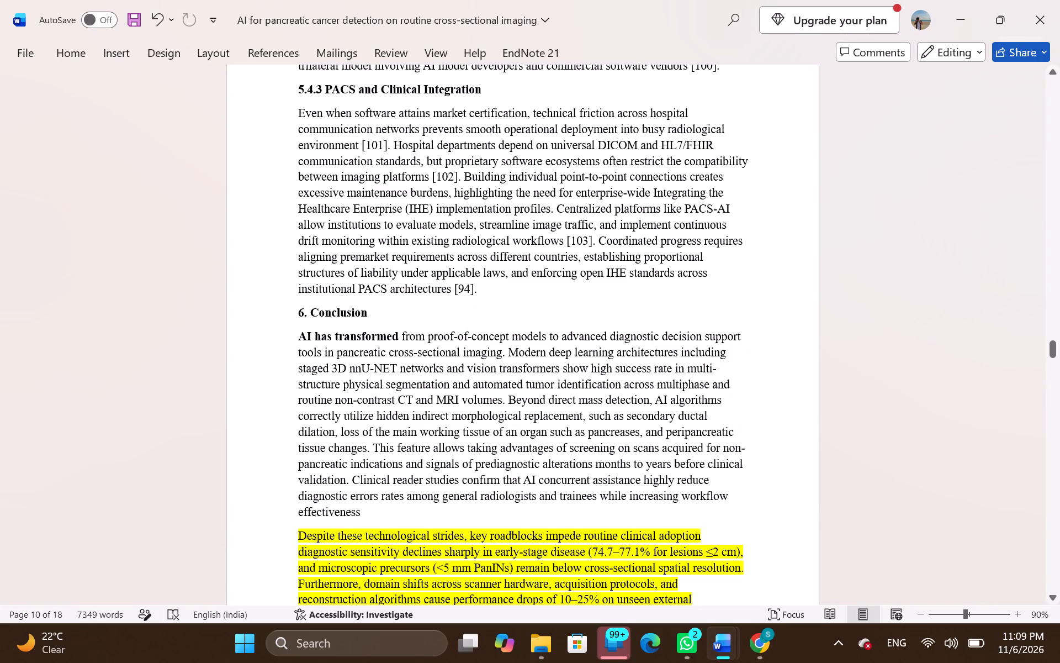
drag(292, 334, 436, 623)
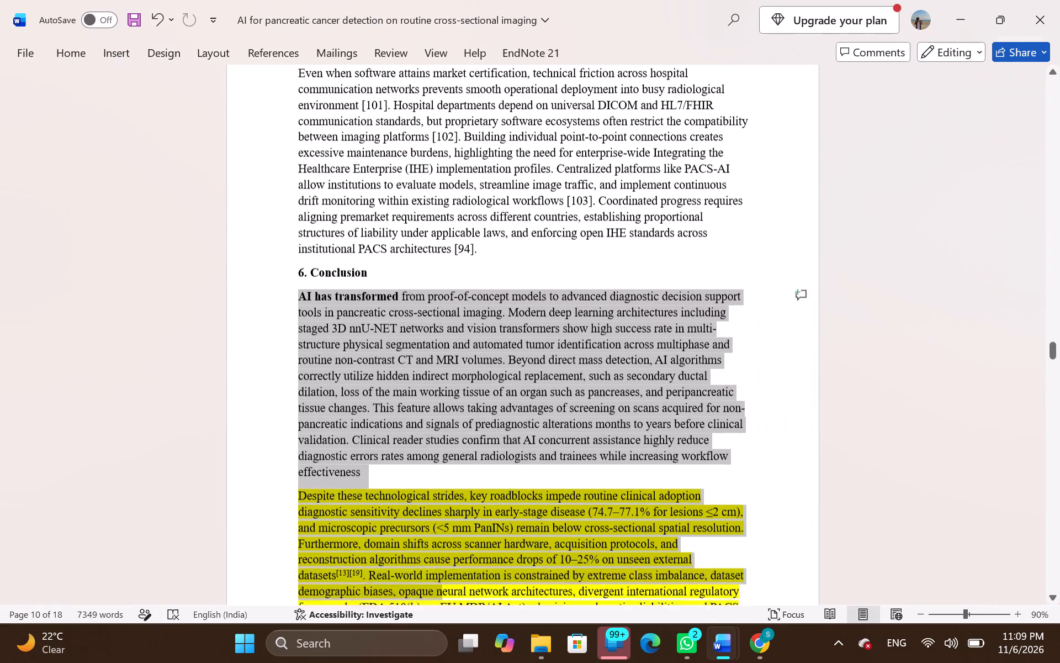
drag(436, 623, 555, 493)
key(ctrl+v)
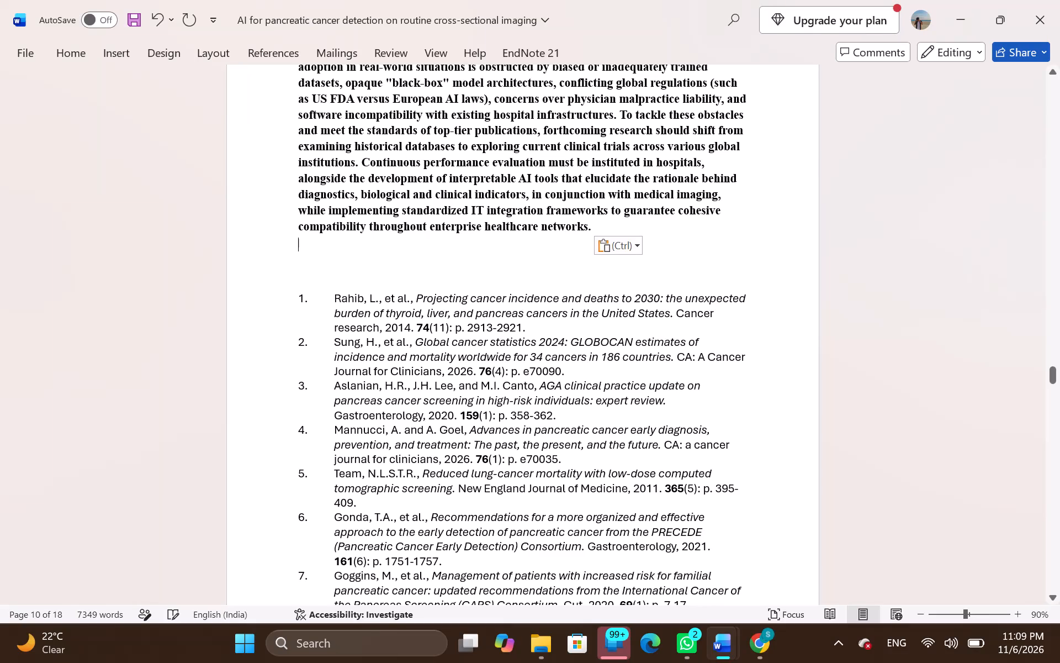
Remove the bold formatting from both pasted Conclusion paragraphs.
scroll(555, 493, up, 2)
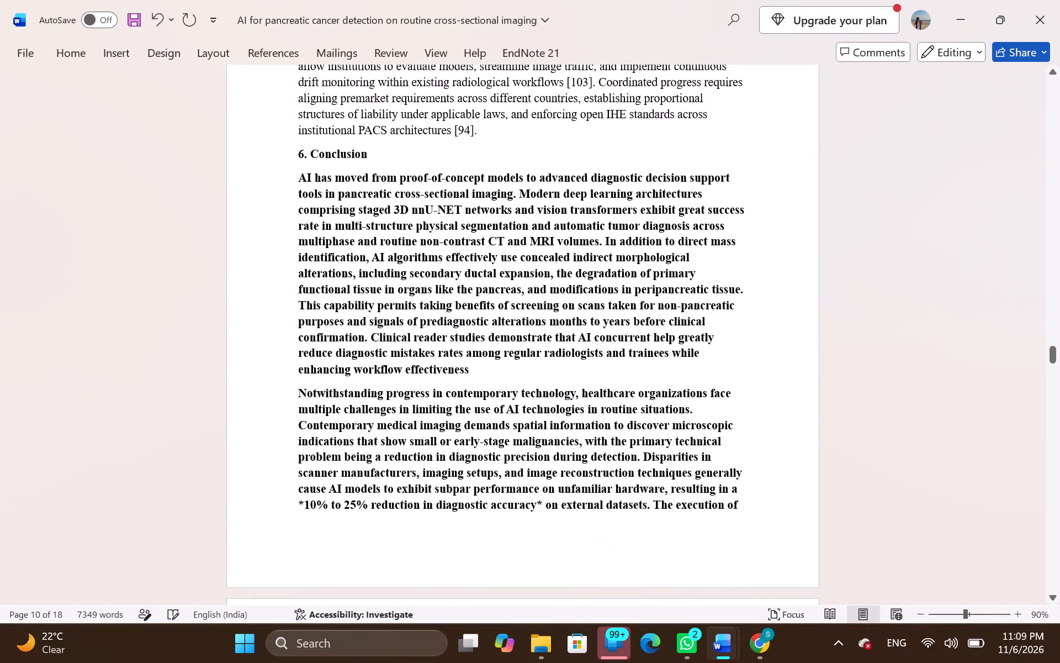
drag(301, 179, 486, 570)
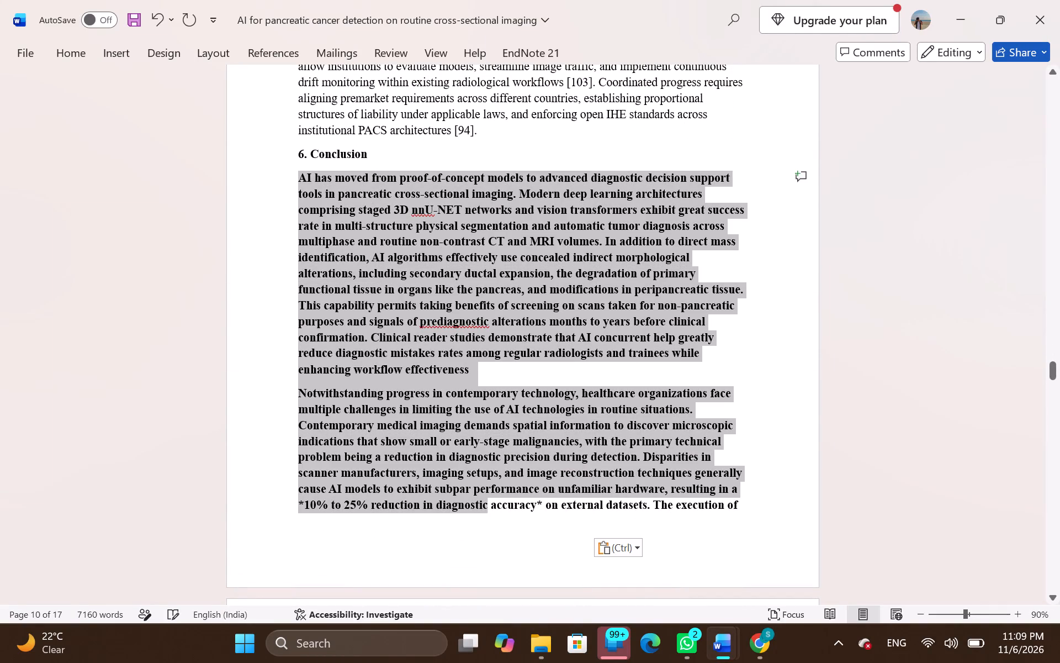
drag(486, 570, 474, 603)
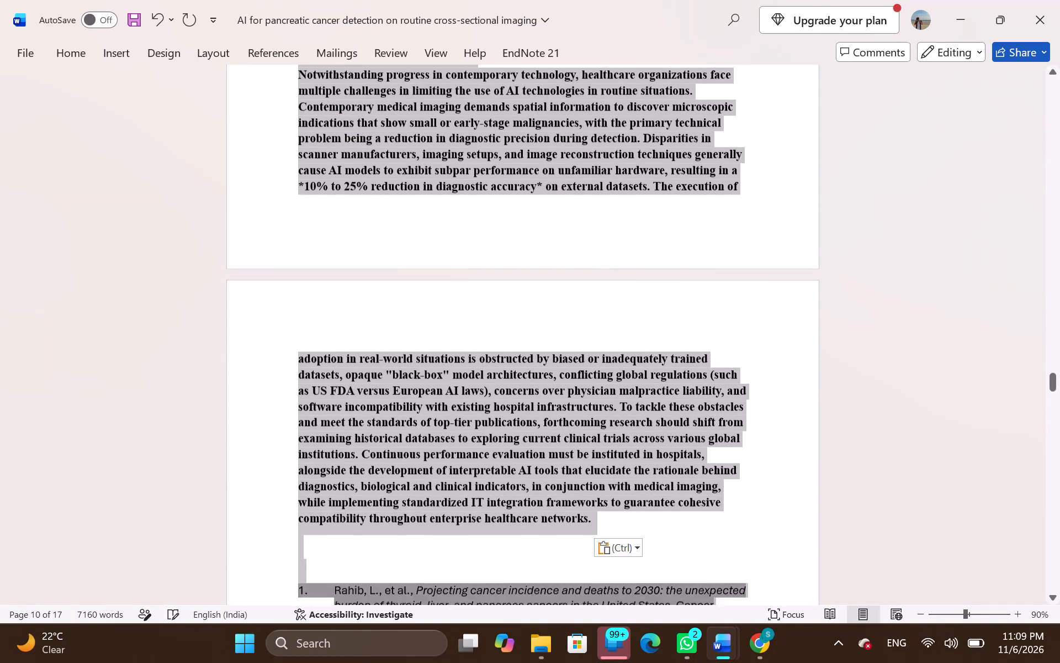
drag(474, 603, 590, 501)
key(ctrl+b)
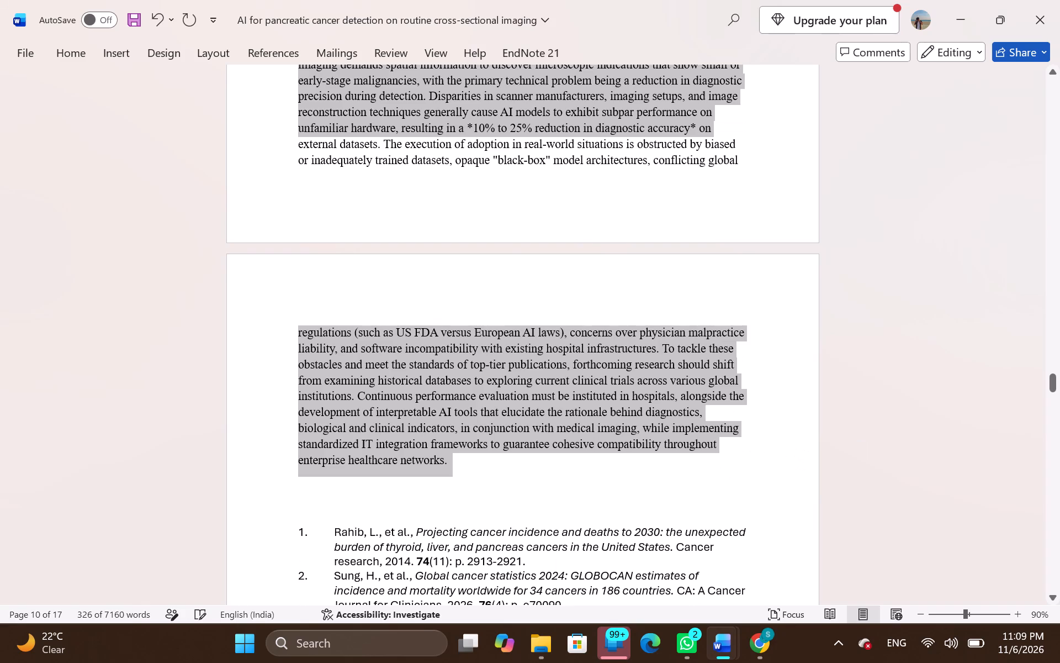
Check the pasted Conclusion and section 5.4.3 in the working document against the Protected View copy.
key(alt+Tab)
scroll(537, 344, up, 1)
click(537, 344)
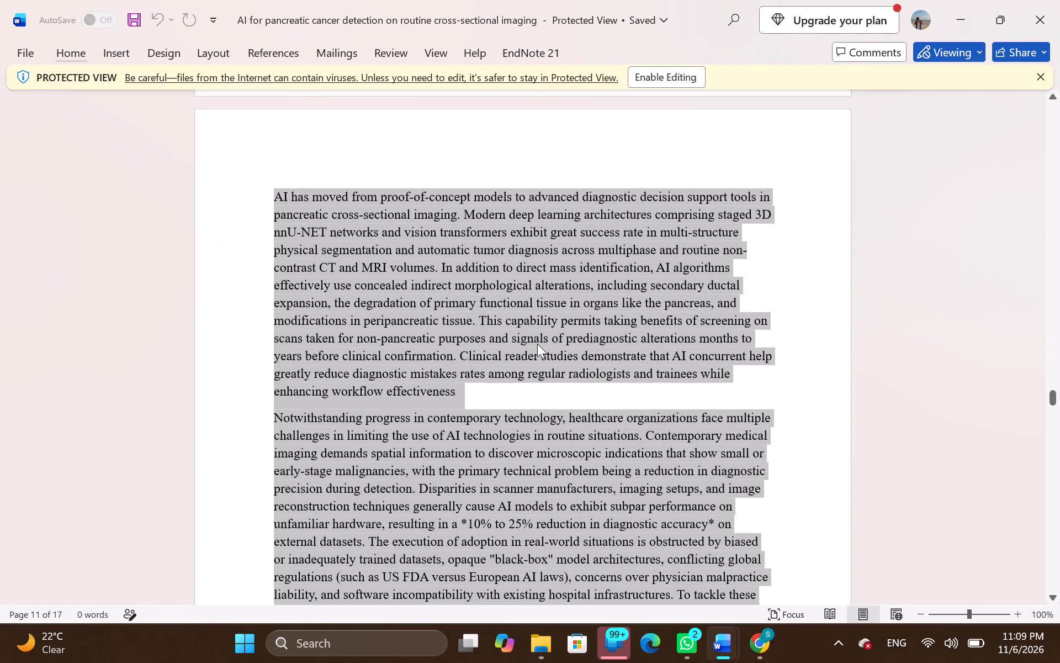
scroll(537, 344, up, 2)
key(alt+Tab)
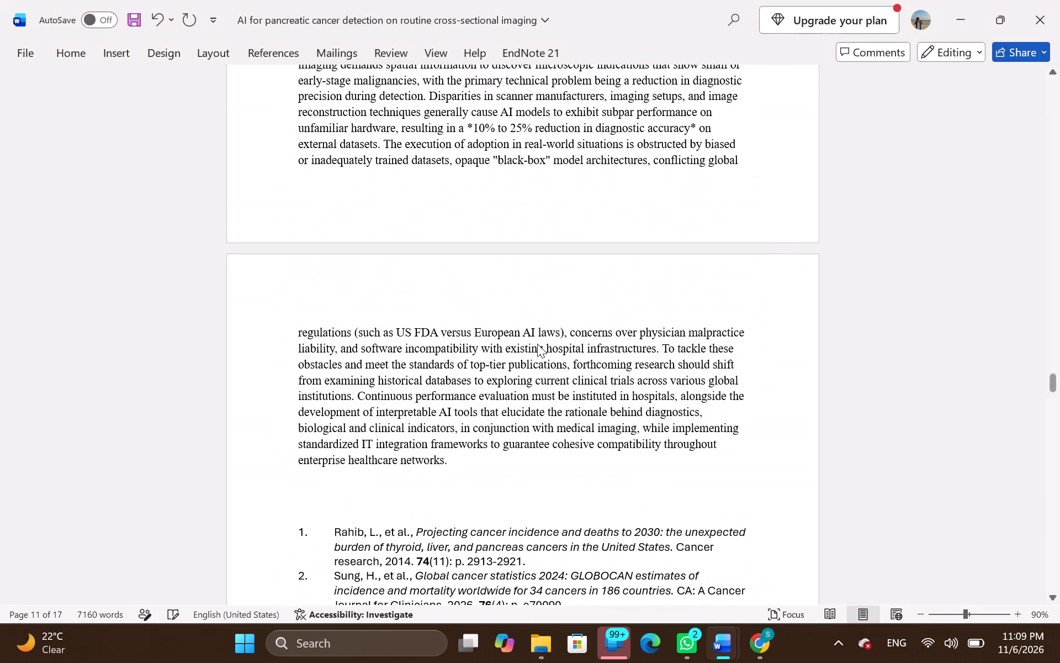
scroll(512, 280, up, 2)
click(459, 304)
key(alt+Tab)
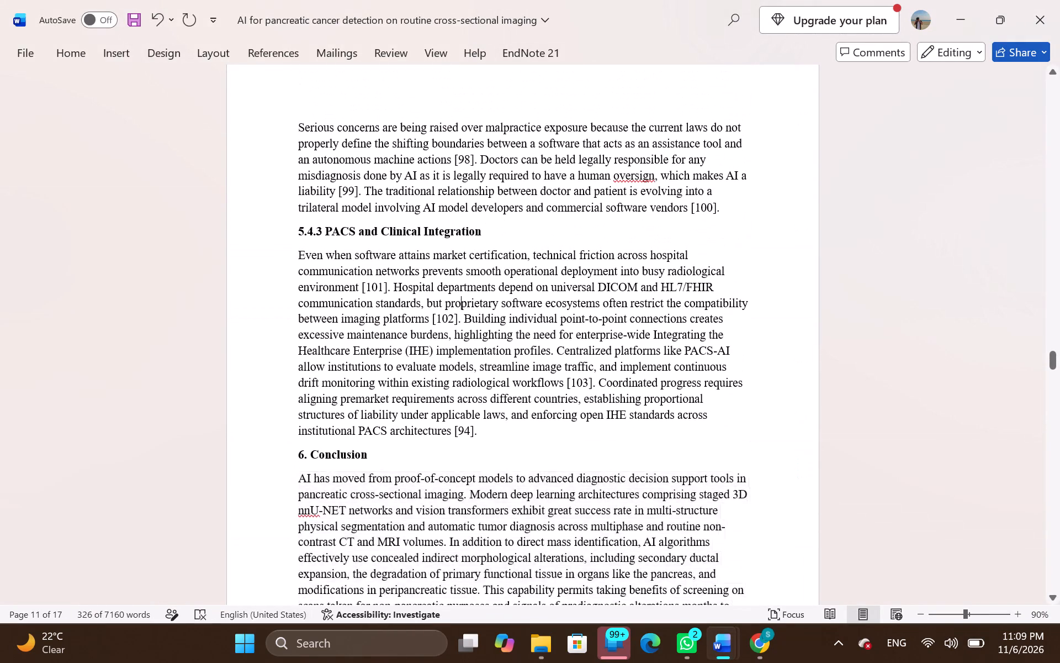
Compare sections 5.3 to 5.4 and the opening Abstract across the Protected View copy and the working document.
scroll(459, 304, up, 3)
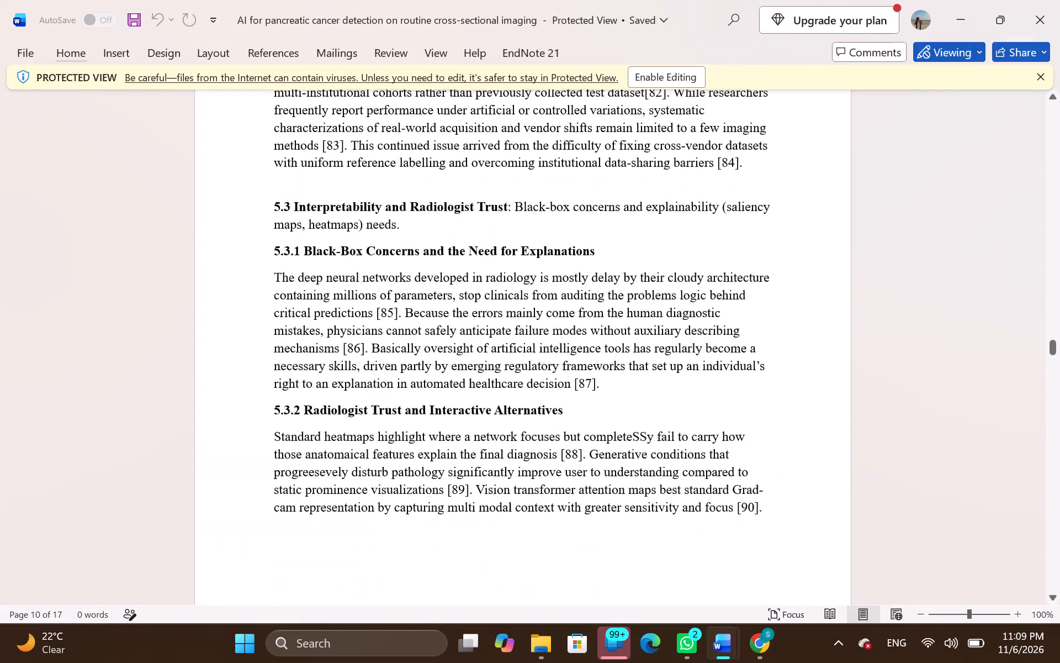
scroll(459, 304, up, 6)
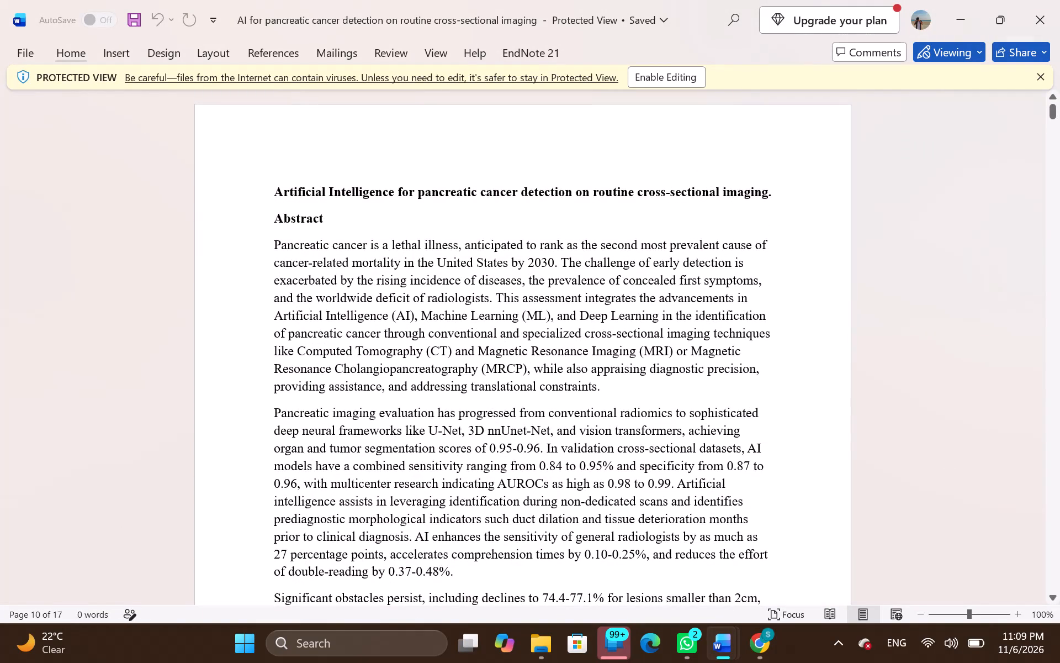
scroll(459, 304, down, 1)
key(alt+Tab)
scroll(459, 304, up, 2)
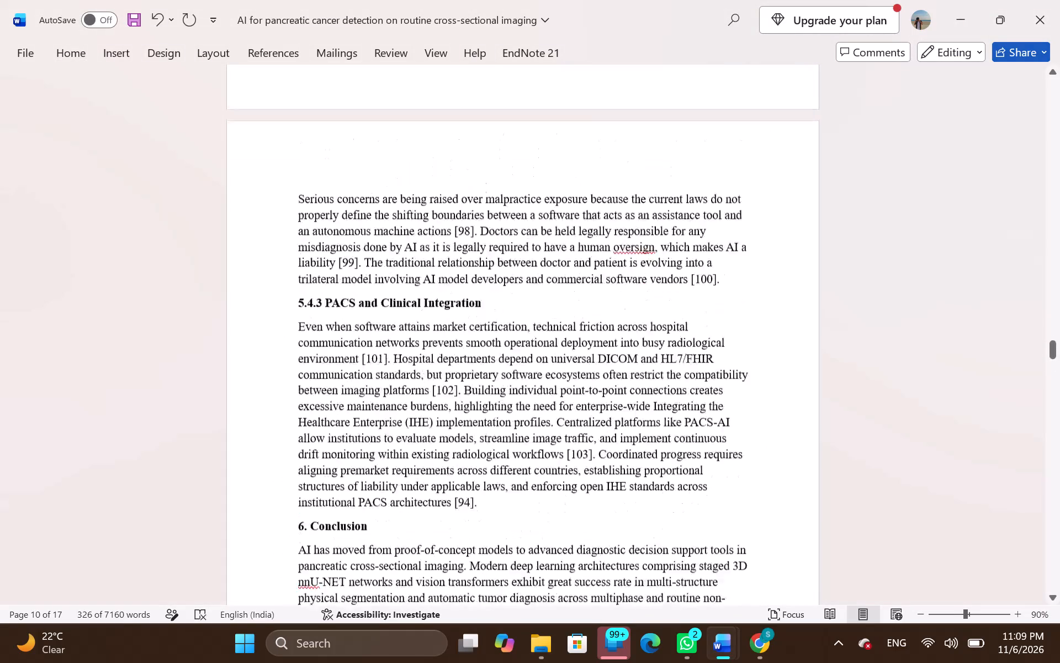
scroll(459, 304, up, 1)
key(alt+Tab)
scroll(529, 193, up, 3)
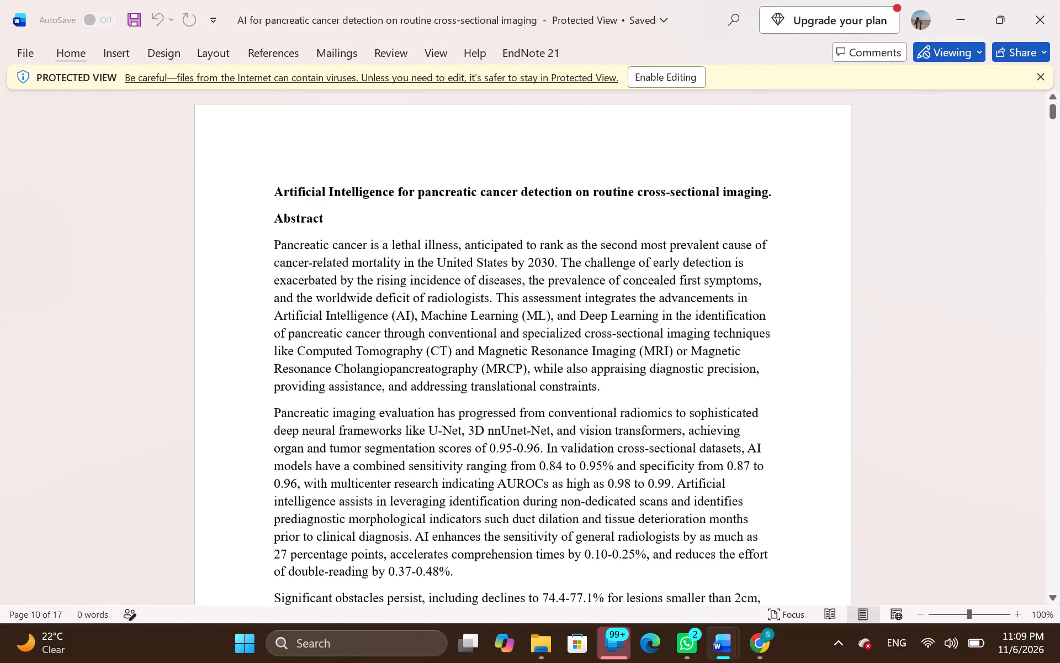
key(alt+Tab)
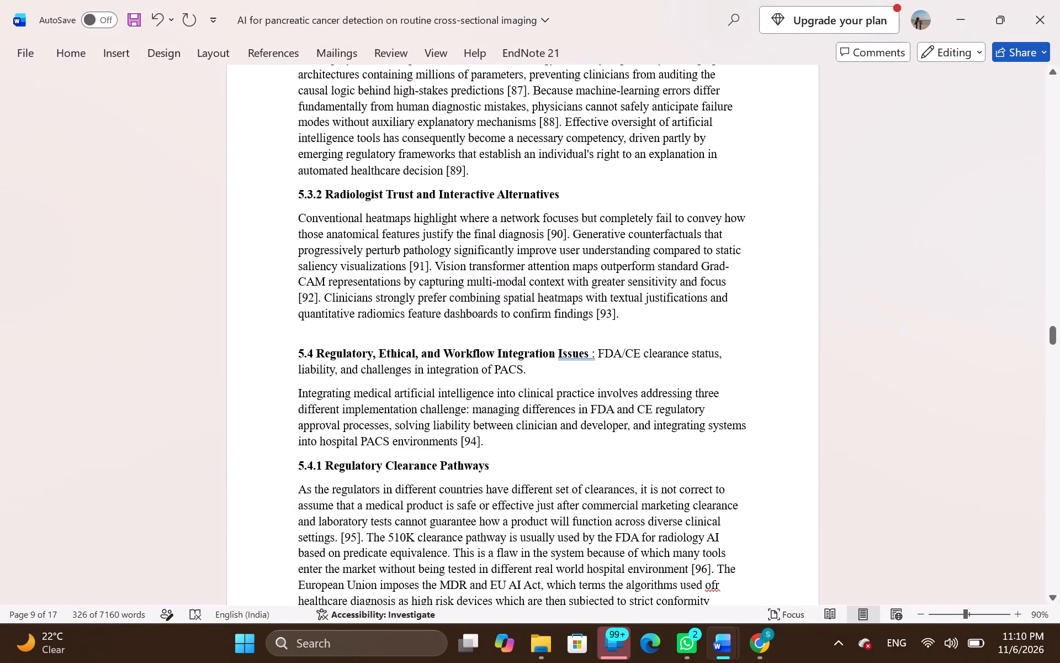
scroll(580, 335, down, 4)
scroll(580, 335, up, 5)
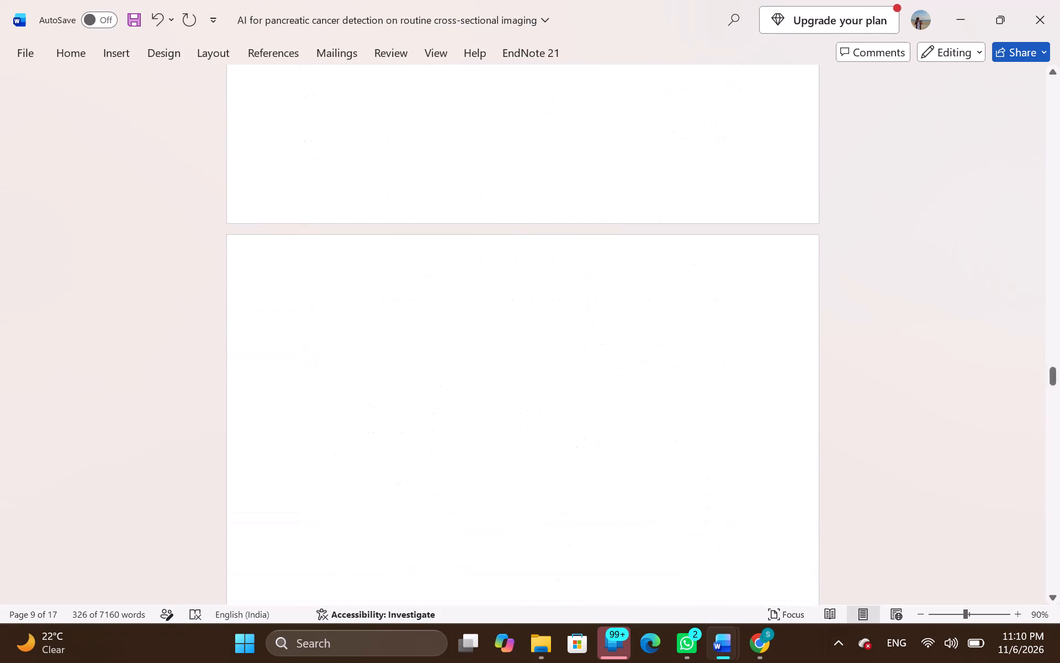
scroll(580, 335, up, 10)
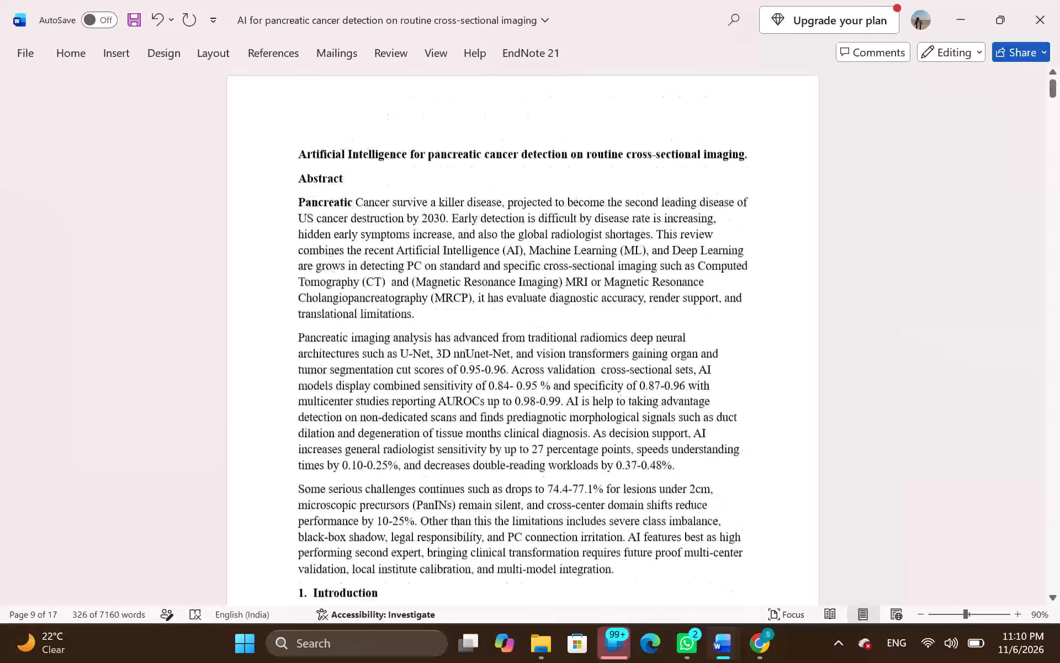
Save the working document.
key(ctrl+s)
Compare the Abstracts of the two copies and enable editing in the Protected View copy.
key(alt+Tab)
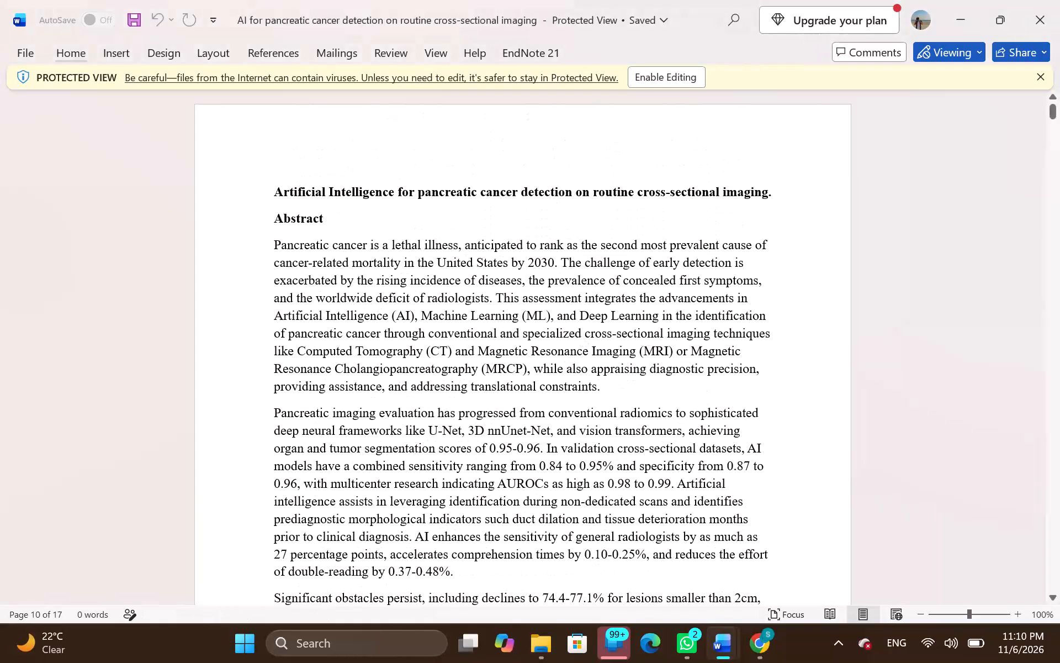
key(alt+Tab)
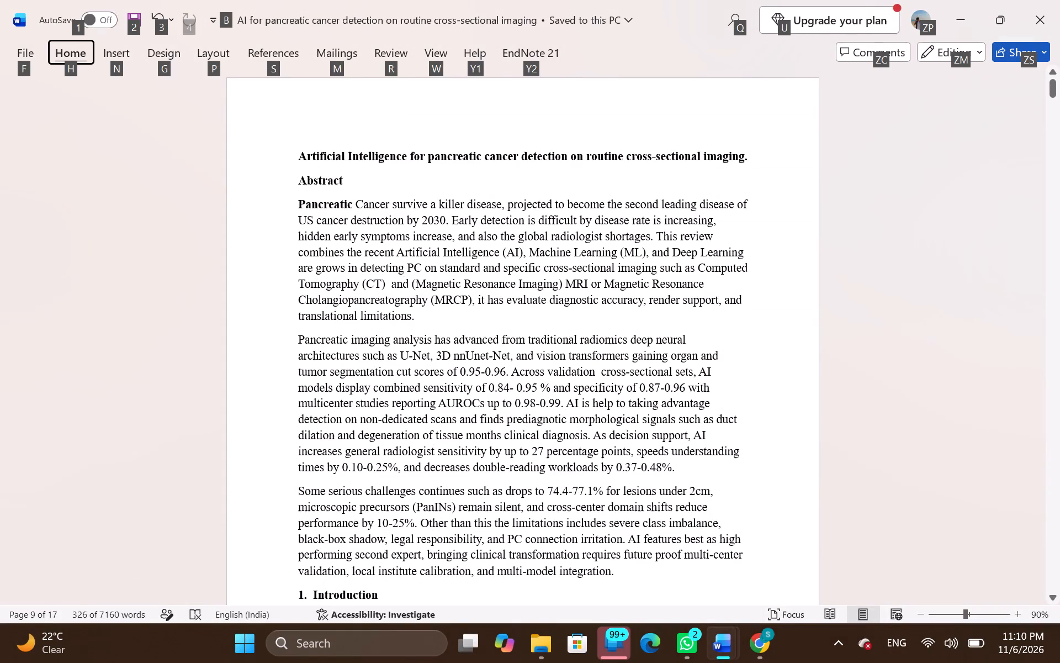
click(533, 244)
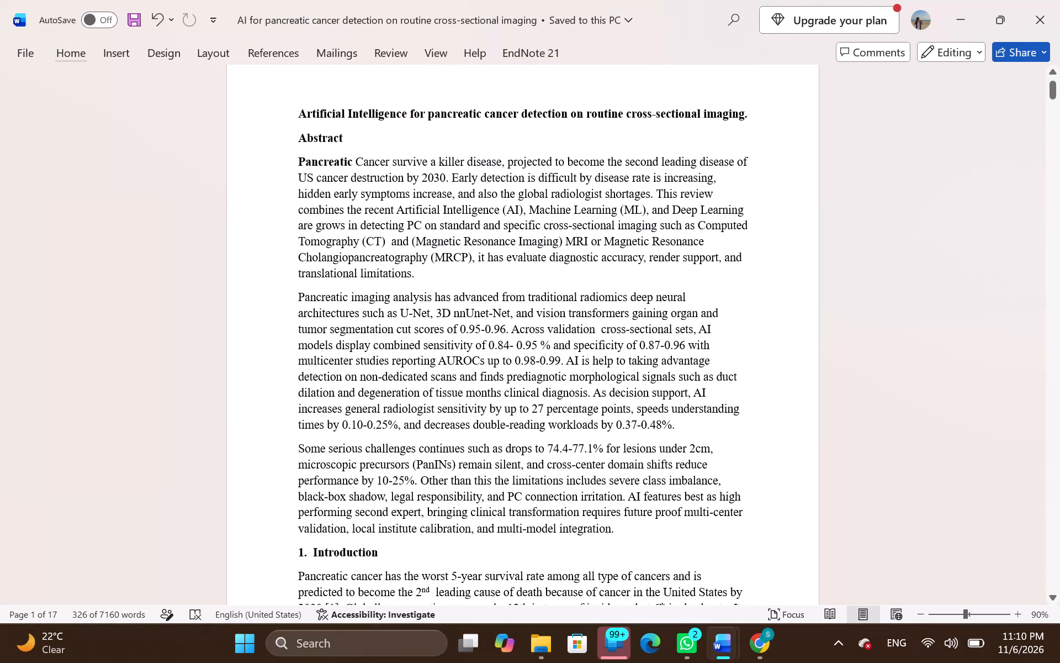
key(alt+Tab)
click(664, 86)
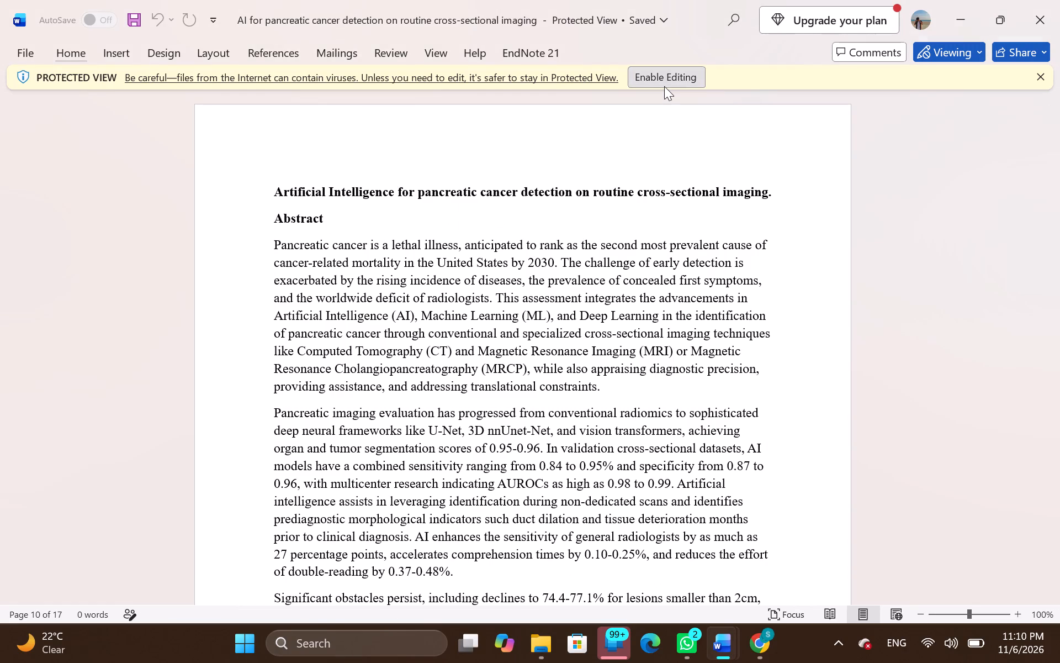
Copy section 5.4, from its heading through the end of 5.4.3 PACS and Clinical Integration, from the working document.
scroll(595, 265, down, 7)
key(alt+Tab)
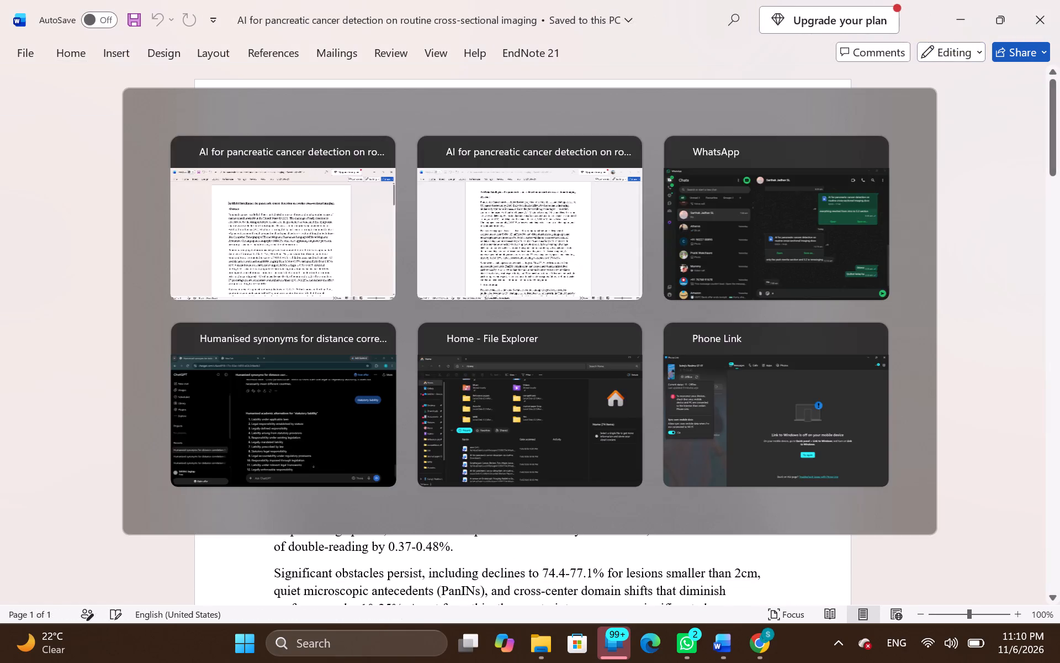
scroll(548, 316, down, 5)
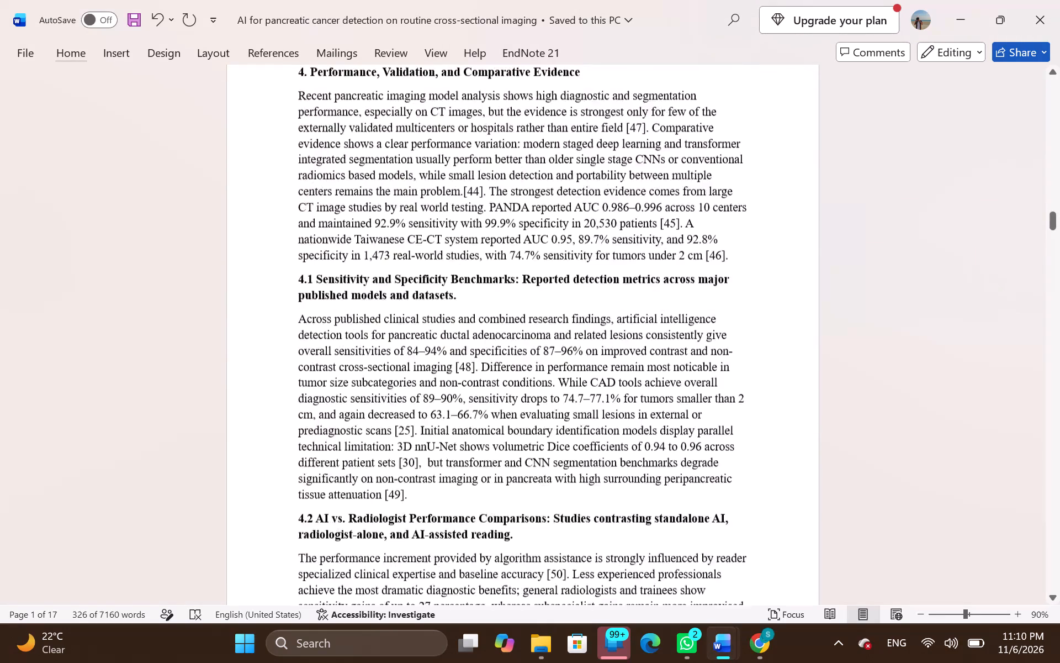
scroll(548, 316, up, 2)
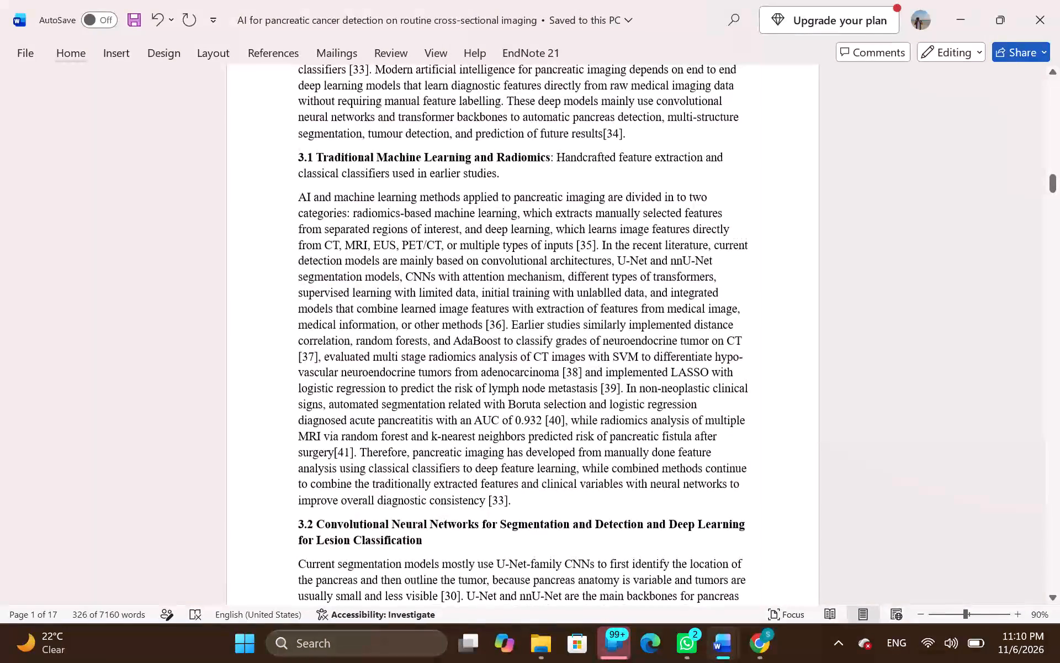
scroll(476, 373, down, 3)
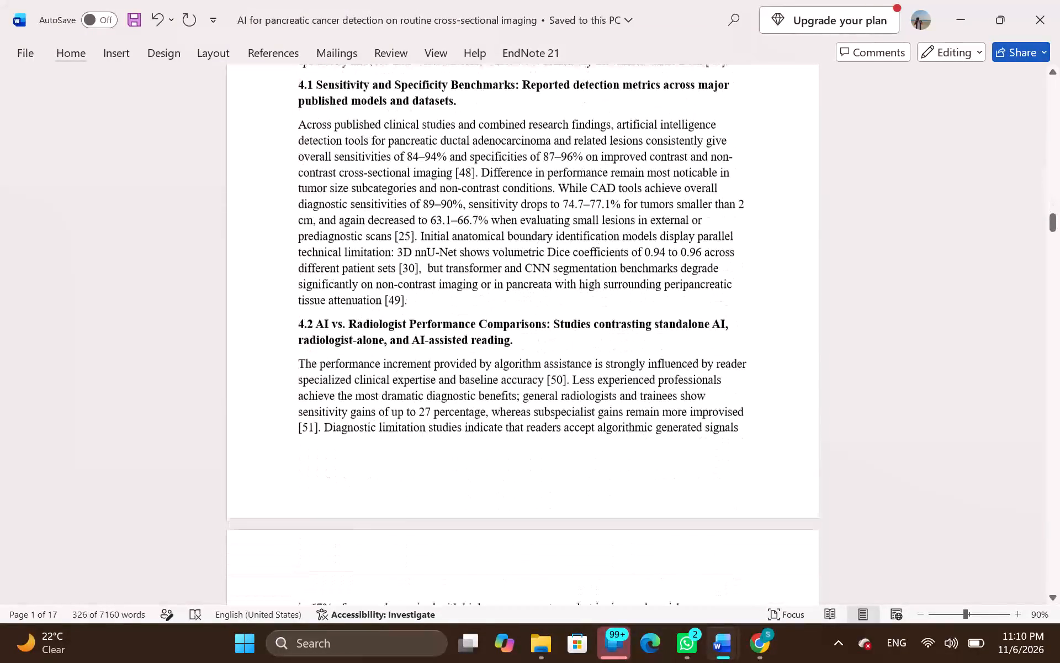
scroll(476, 373, down, 7)
scroll(476, 373, up, 3)
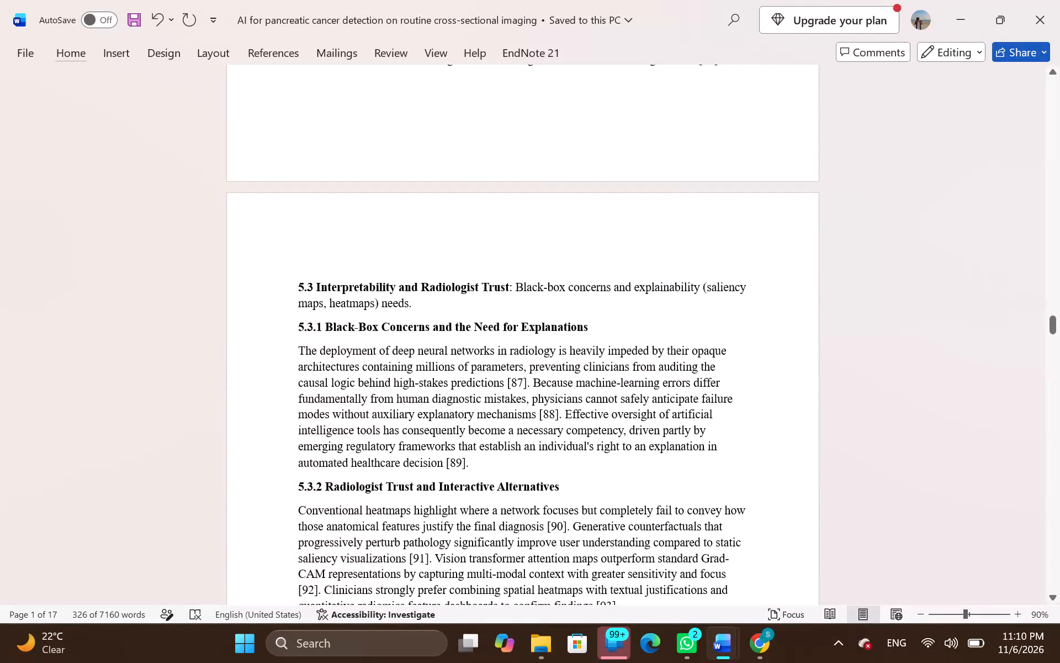
scroll(523, 397, up, 3)
scroll(523, 397, down, 1)
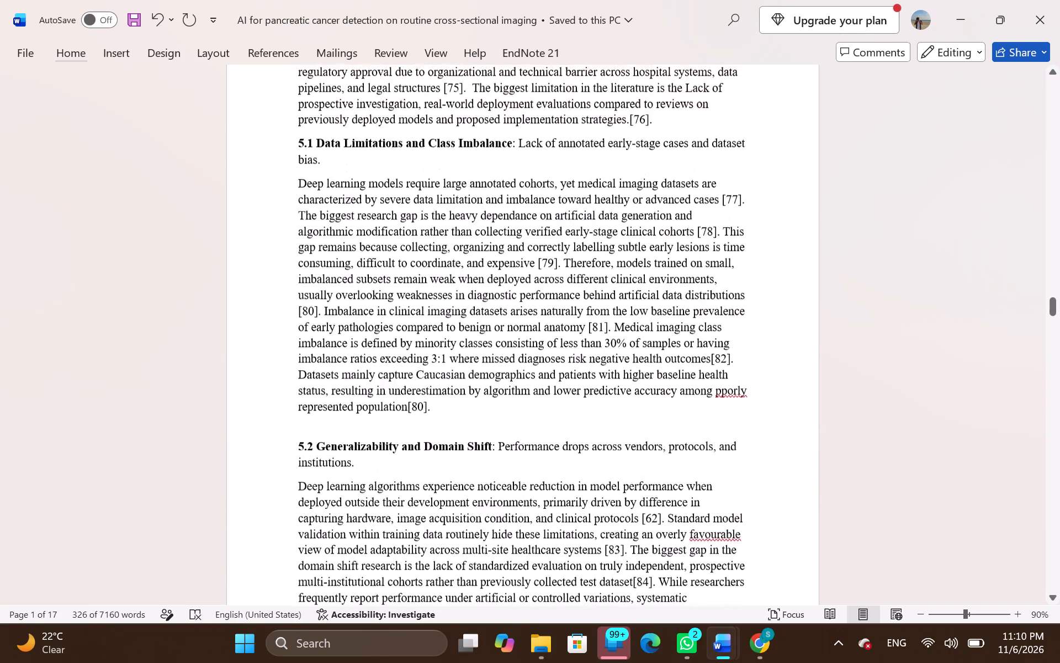
scroll(523, 397, down, 3)
scroll(523, 397, up, 3)
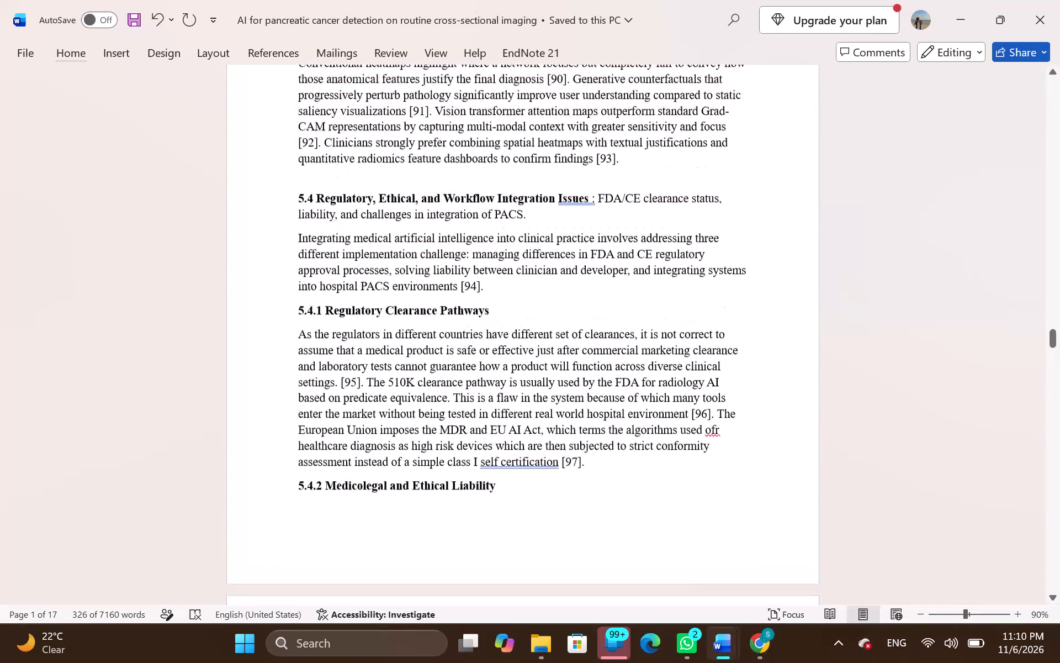
scroll(523, 397, up, 2)
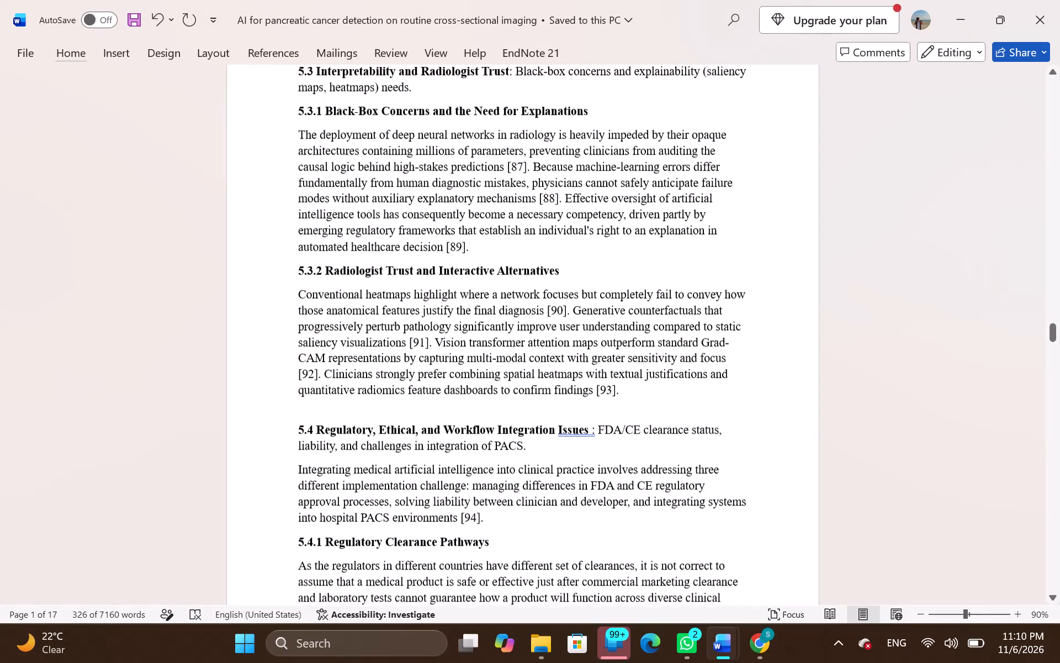
scroll(386, 461, down, 1)
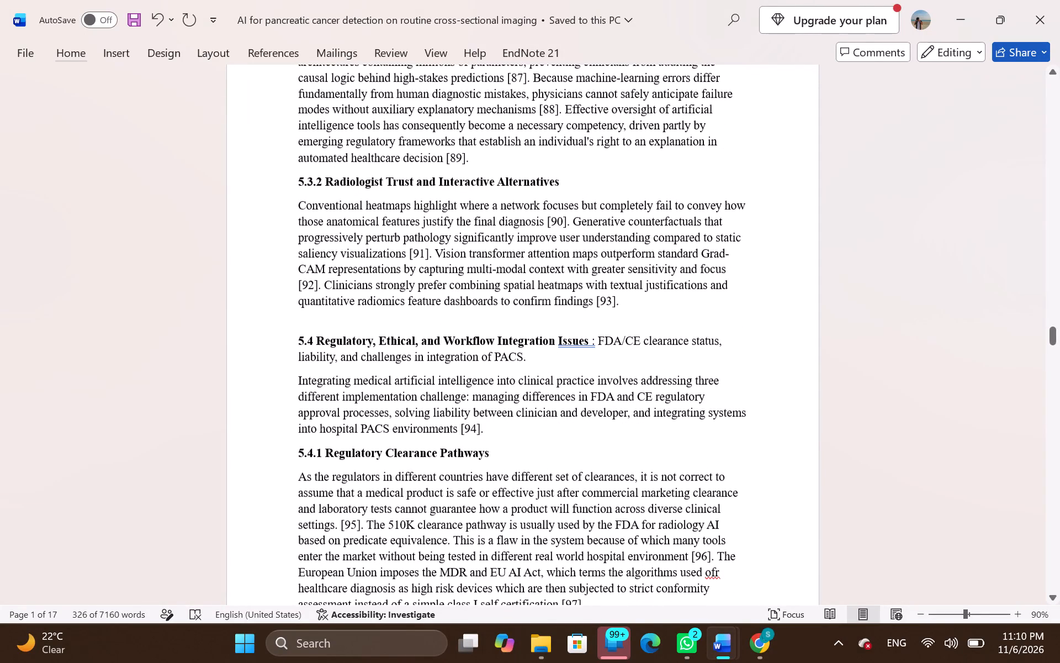
drag(300, 337, 460, 565)
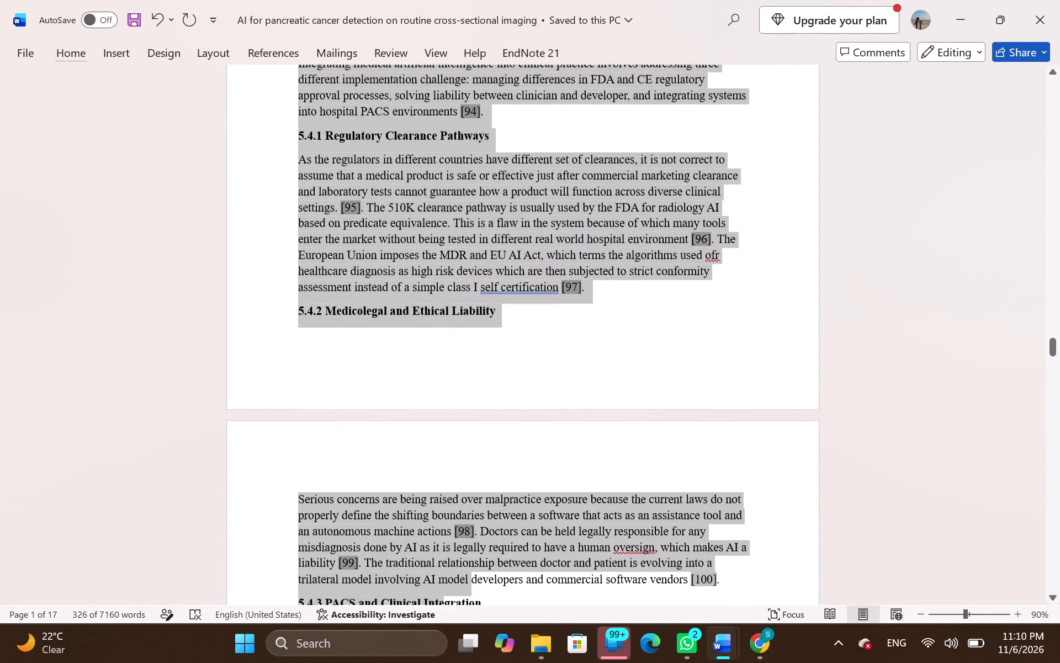
drag(460, 565, 490, 448)
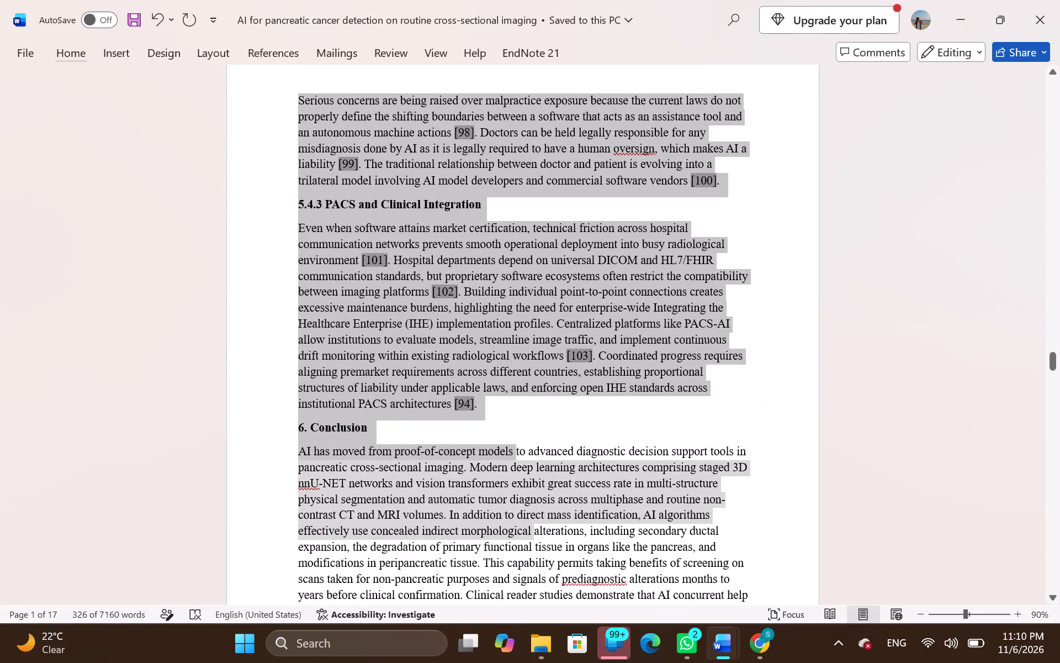
drag(490, 448, 514, 402)
key(ctrl+c)
Replace section 5.4, from its heading through the end of 5.4.3, in the newly editable copy with the copied text.
key(alt+Tab)
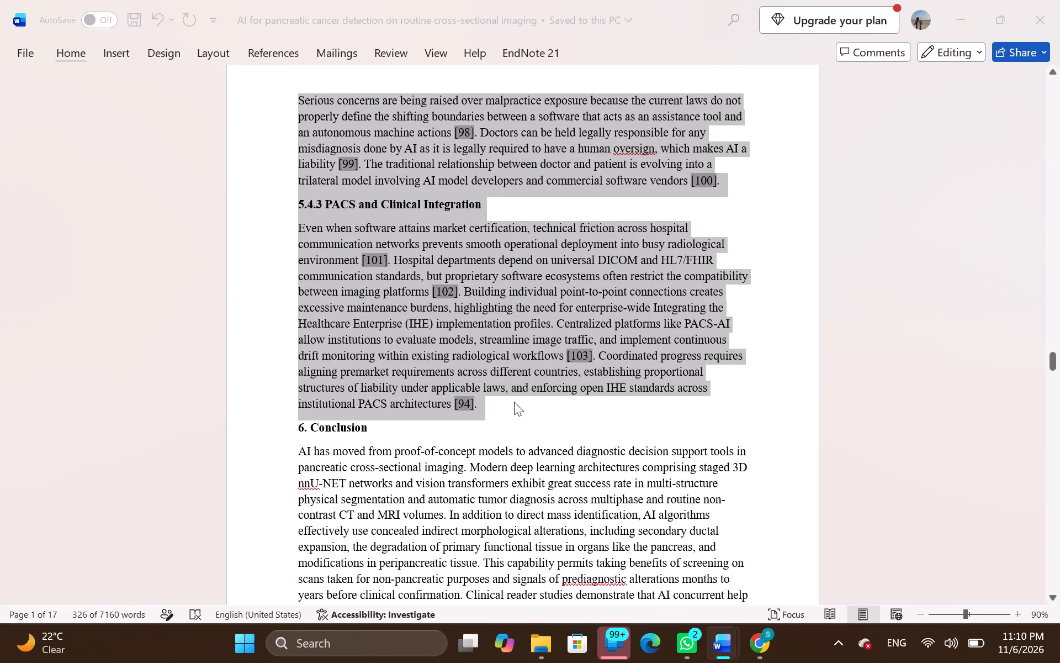
scroll(369, 293, down, 4)
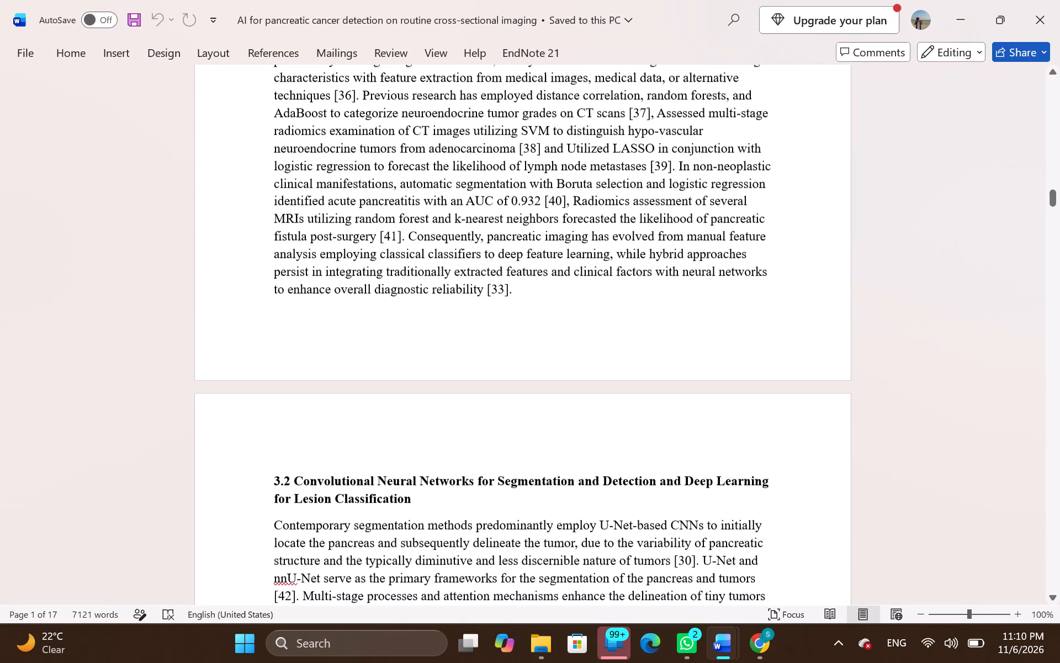
scroll(369, 293, up, 6)
scroll(369, 293, down, 3)
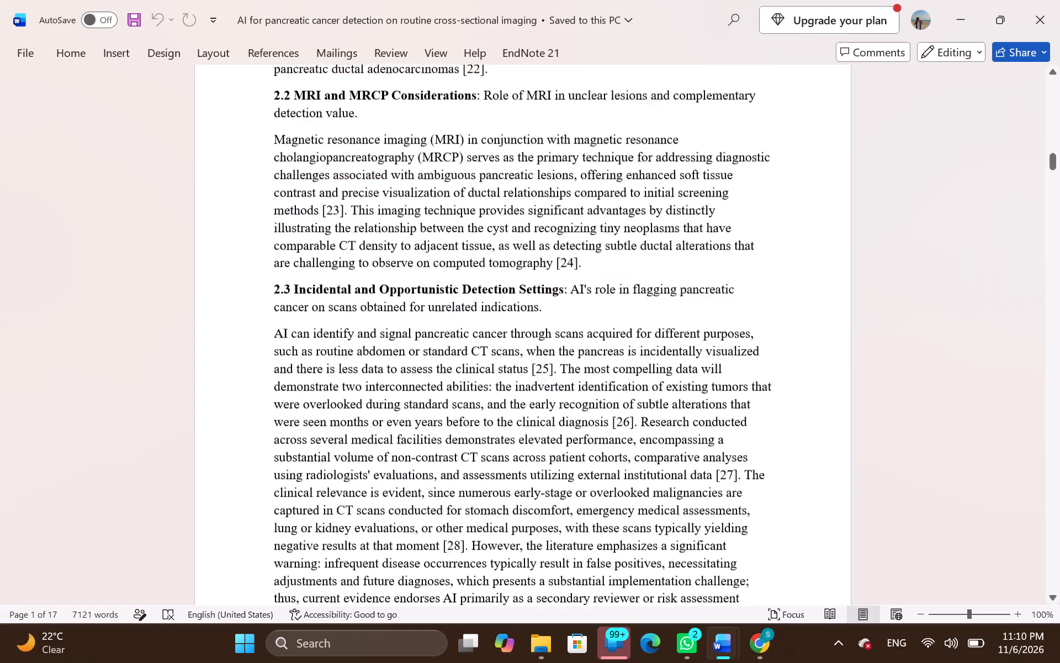
scroll(369, 293, down, 7)
scroll(369, 293, up, 2)
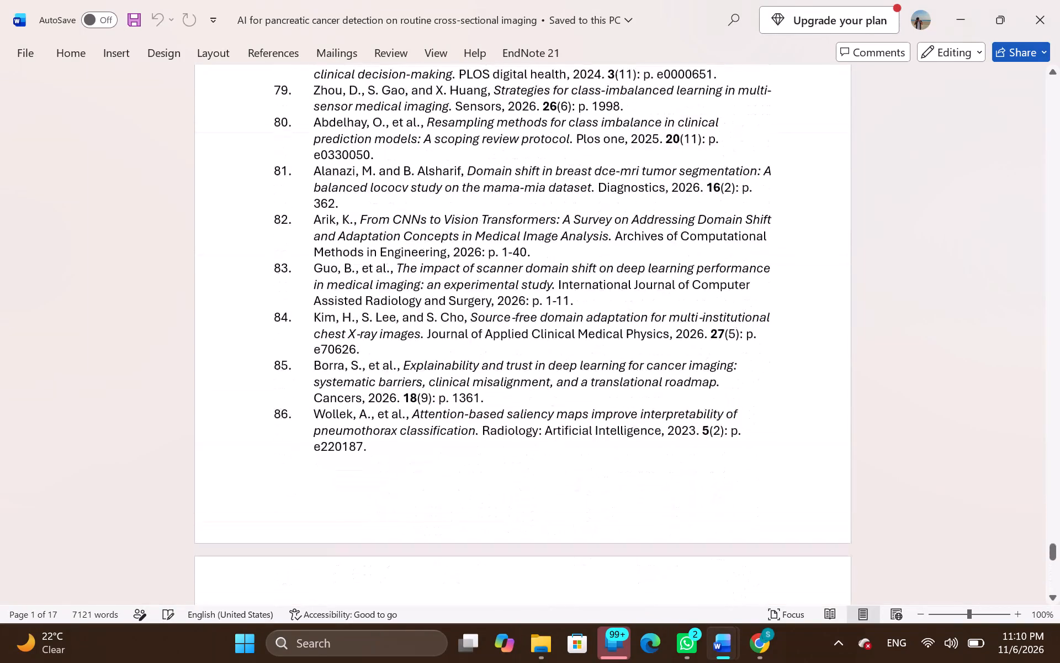
scroll(369, 293, up, 4)
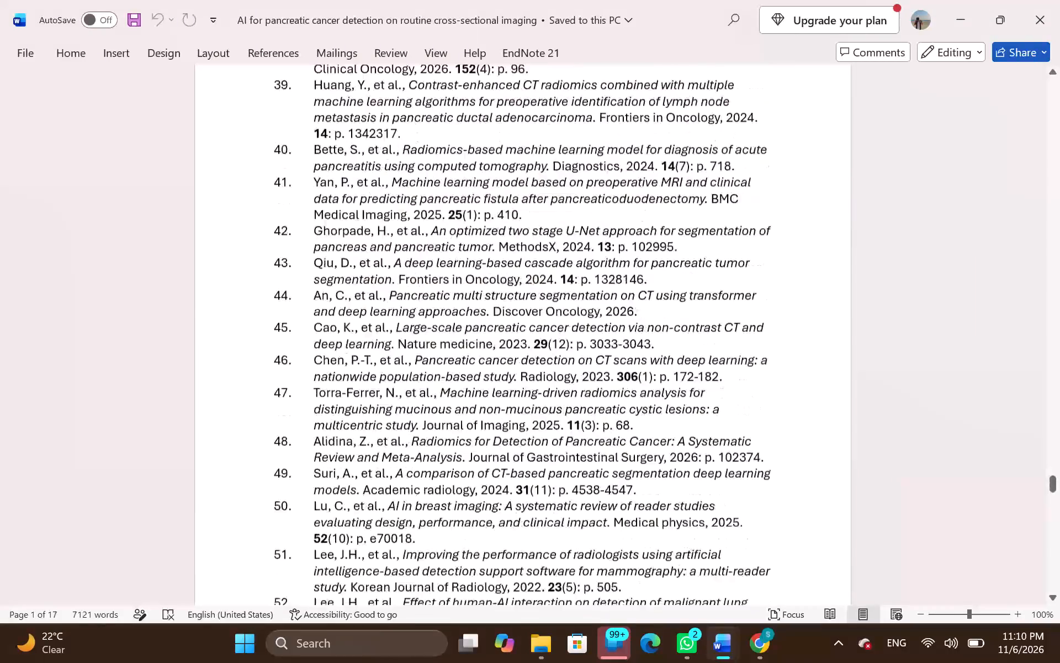
scroll(369, 293, up, 3)
scroll(369, 293, down, 1)
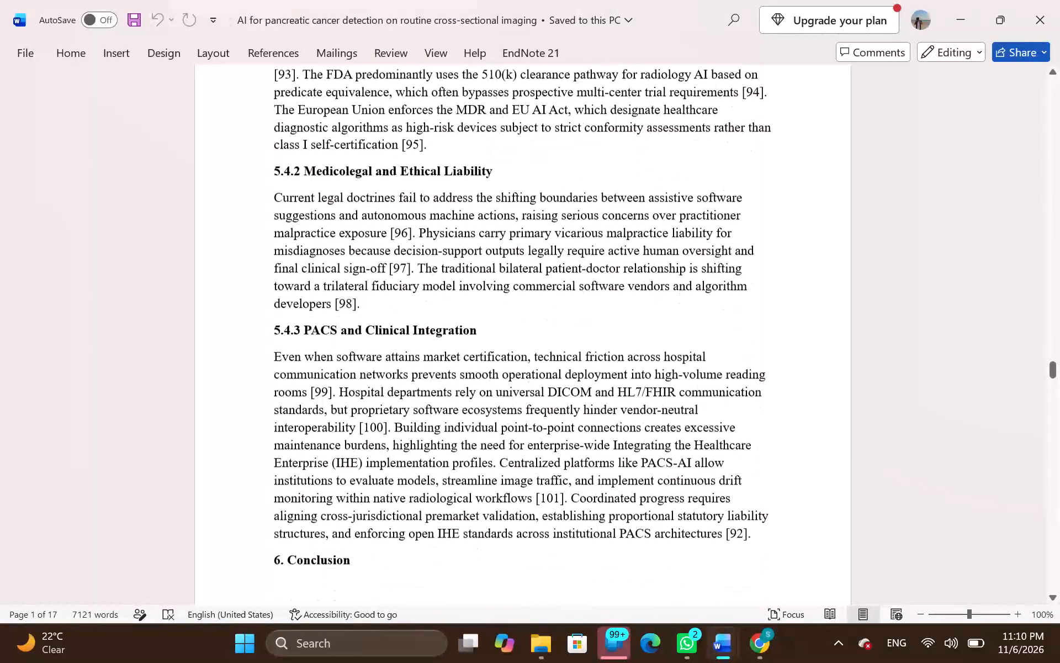
drag(752, 527, 446, 255)
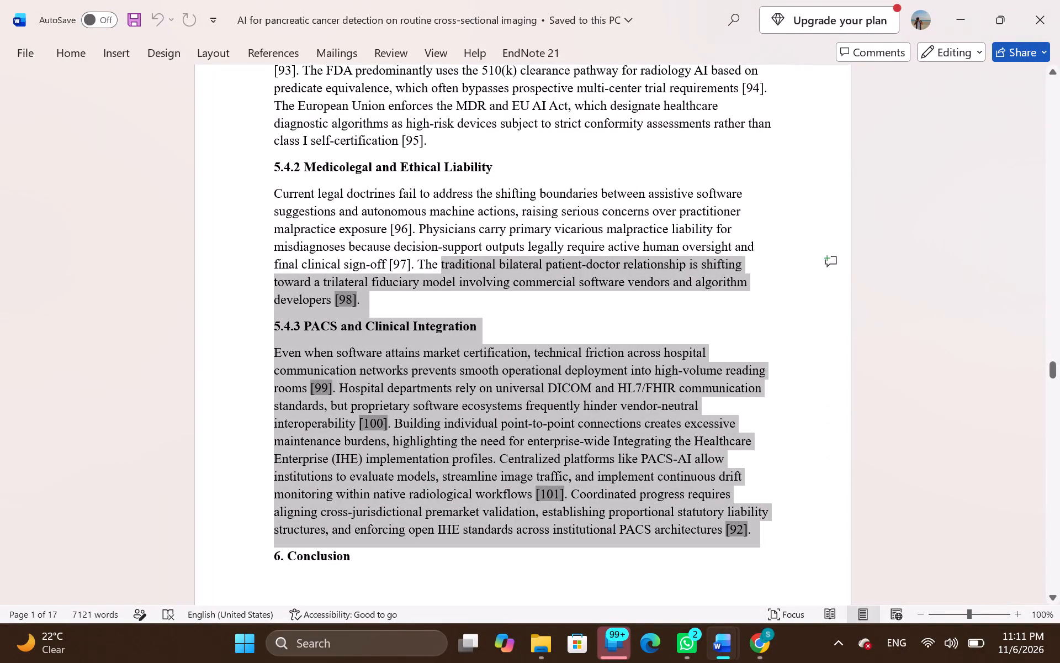
drag(446, 255, 434, 0)
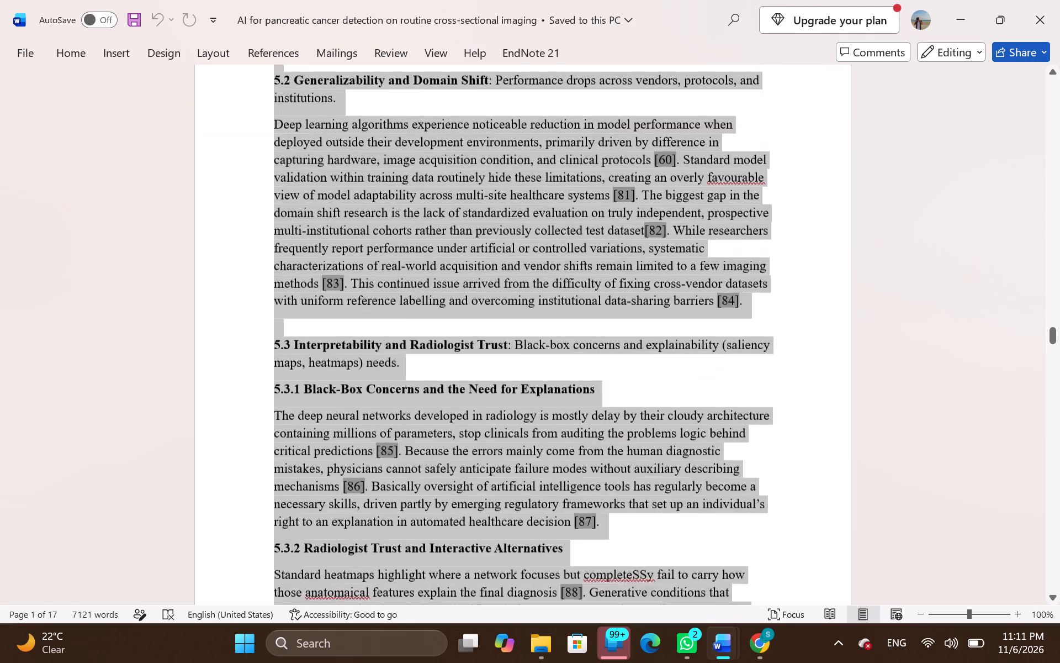
drag(434, 0, 395, 656)
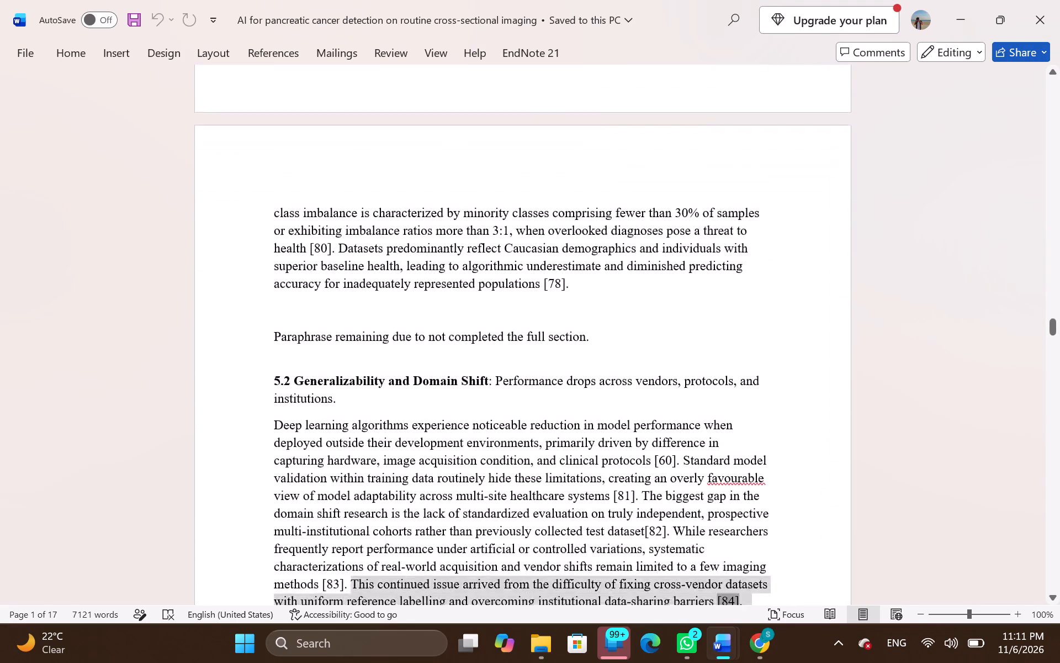
drag(395, 656, 282, 495)
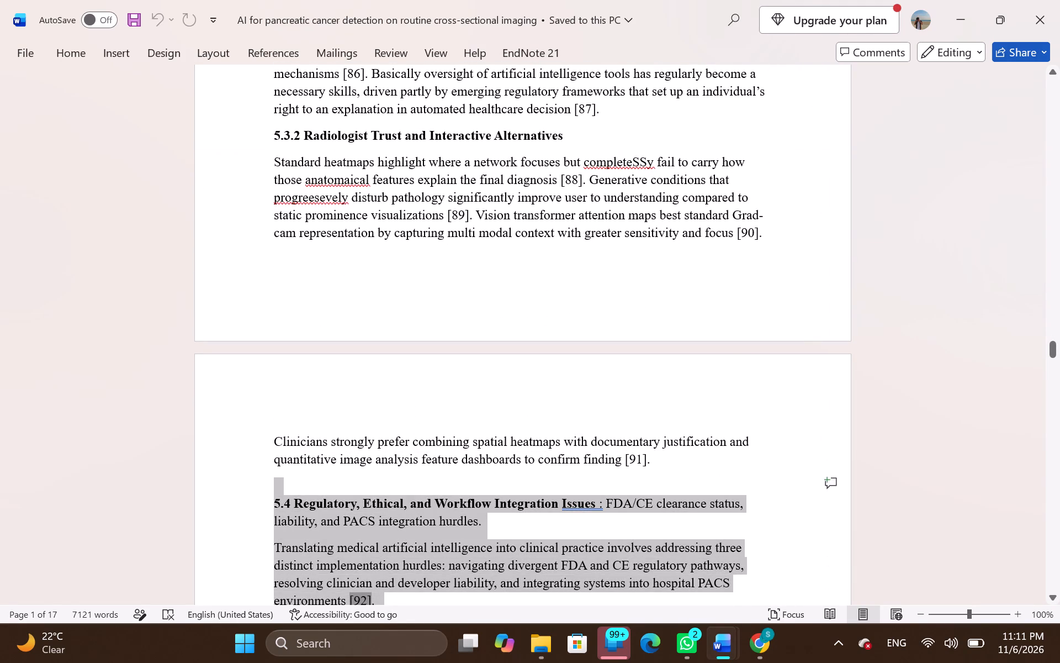
drag(282, 495, 268, 498)
key(ctrl+v)
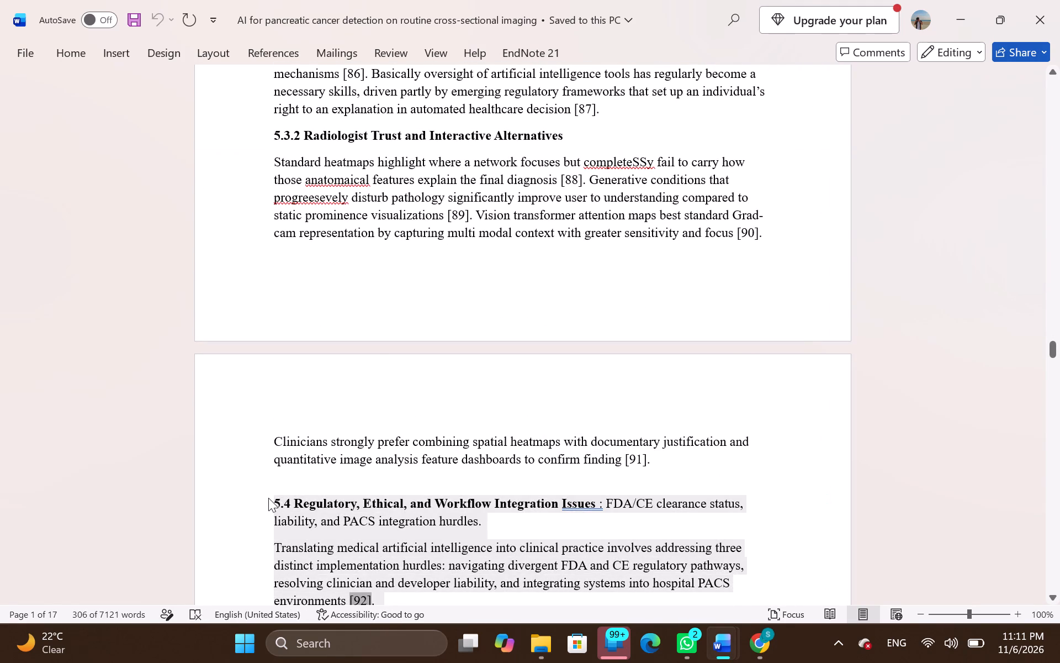
Check the citation numbers in the pasted section 5.4 and compare the closing reference-list entries of the two copies.
scroll(268, 498, up, 1)
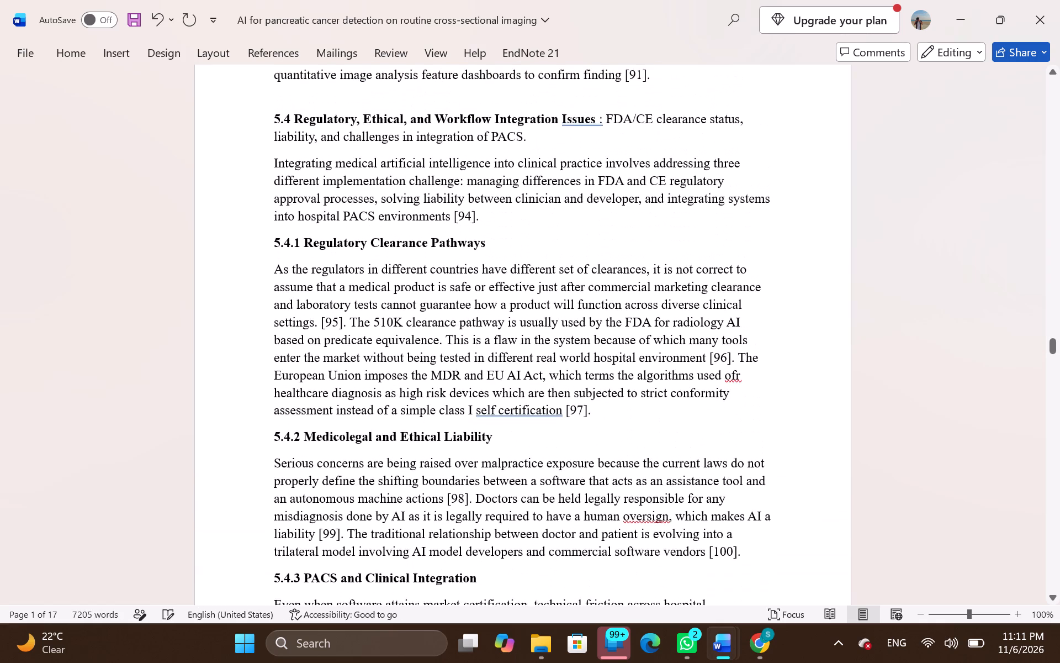
click(331, 315)
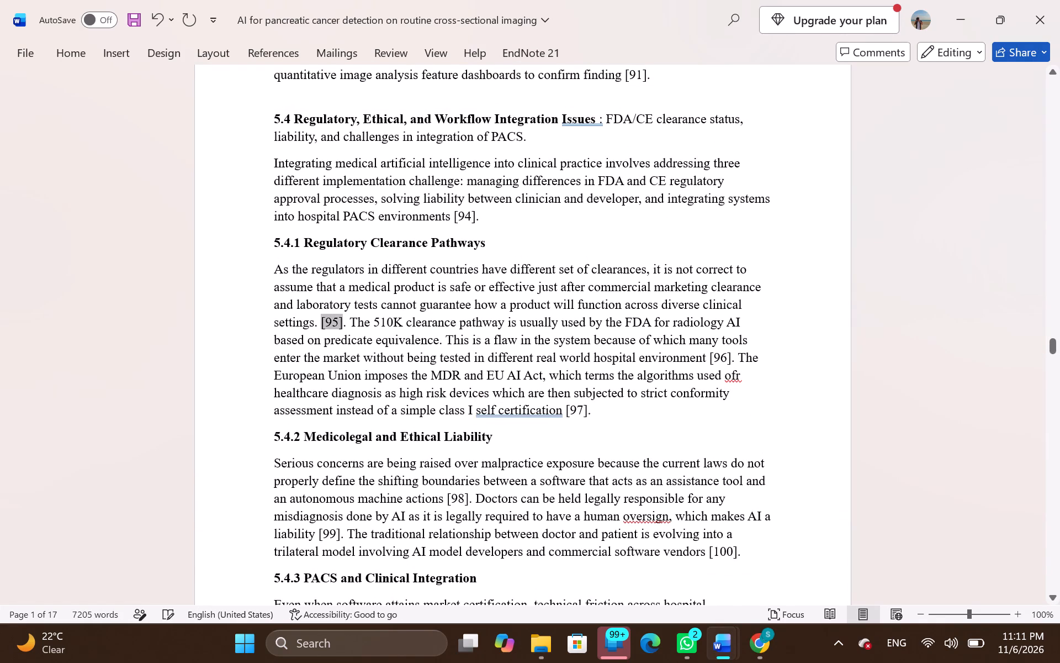
scroll(433, 355, down, 10)
scroll(433, 355, up, 1)
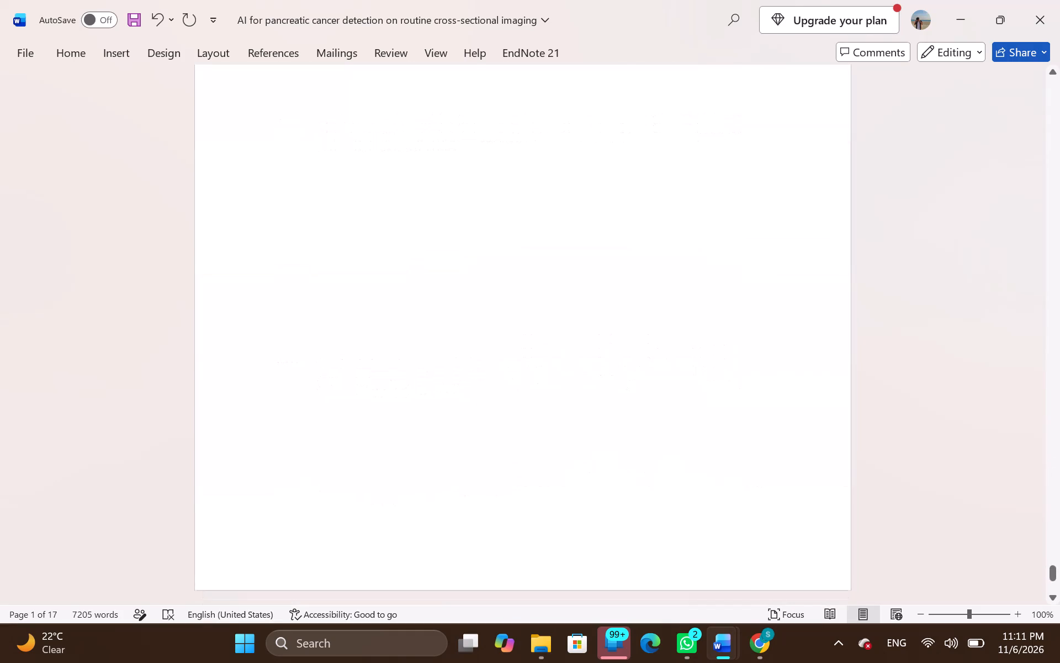
scroll(433, 355, up, 2)
scroll(433, 355, down, 3)
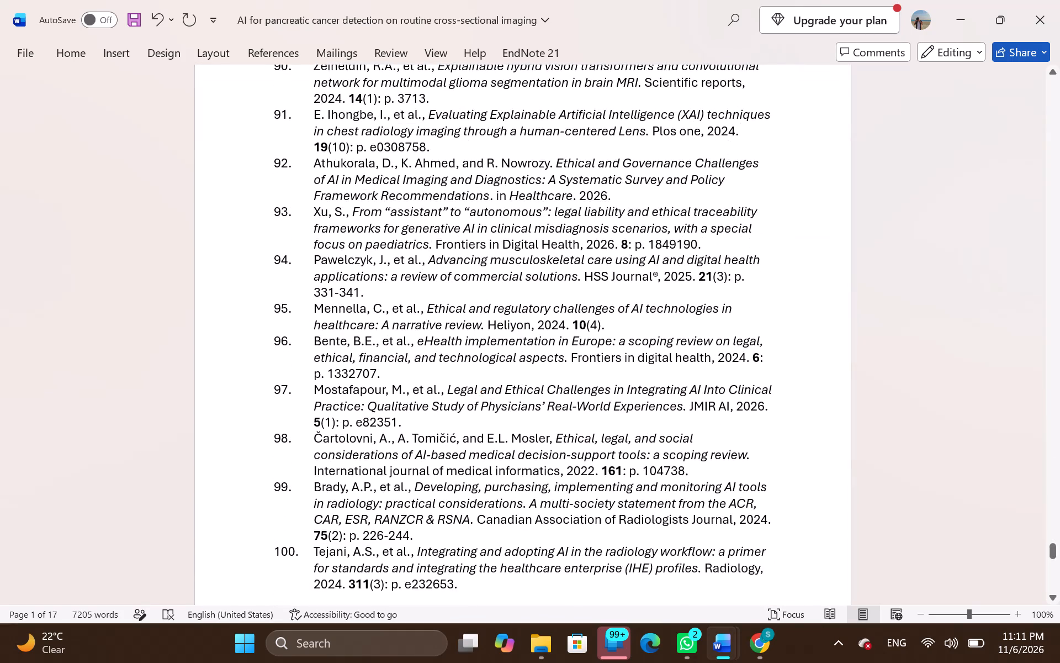
key(alt+Tab)
scroll(429, 335, down, 7)
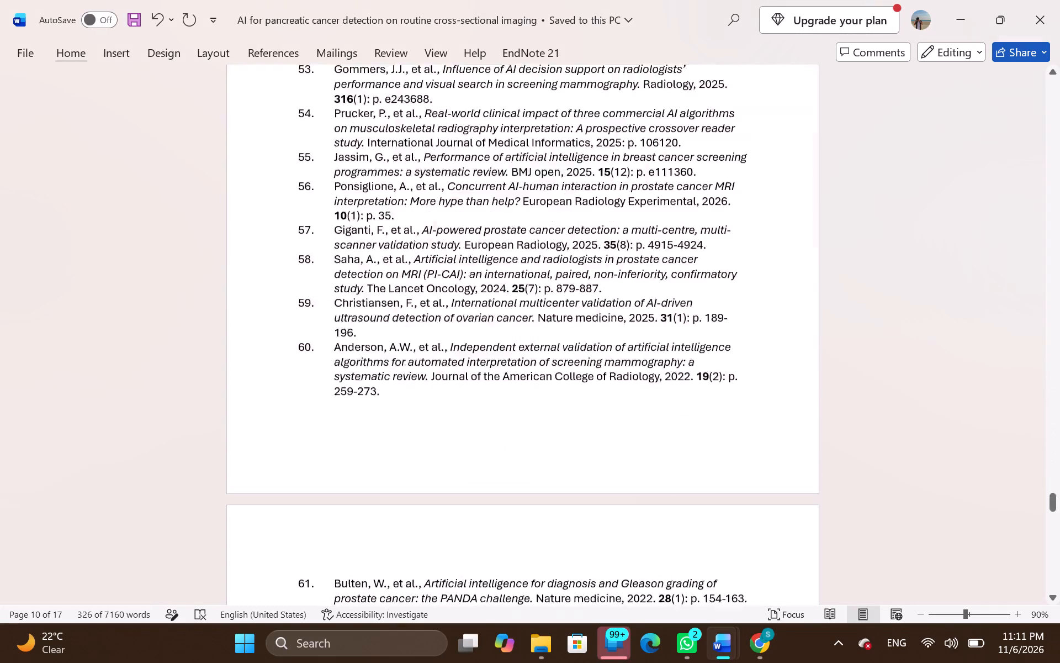
scroll(429, 335, up, 1)
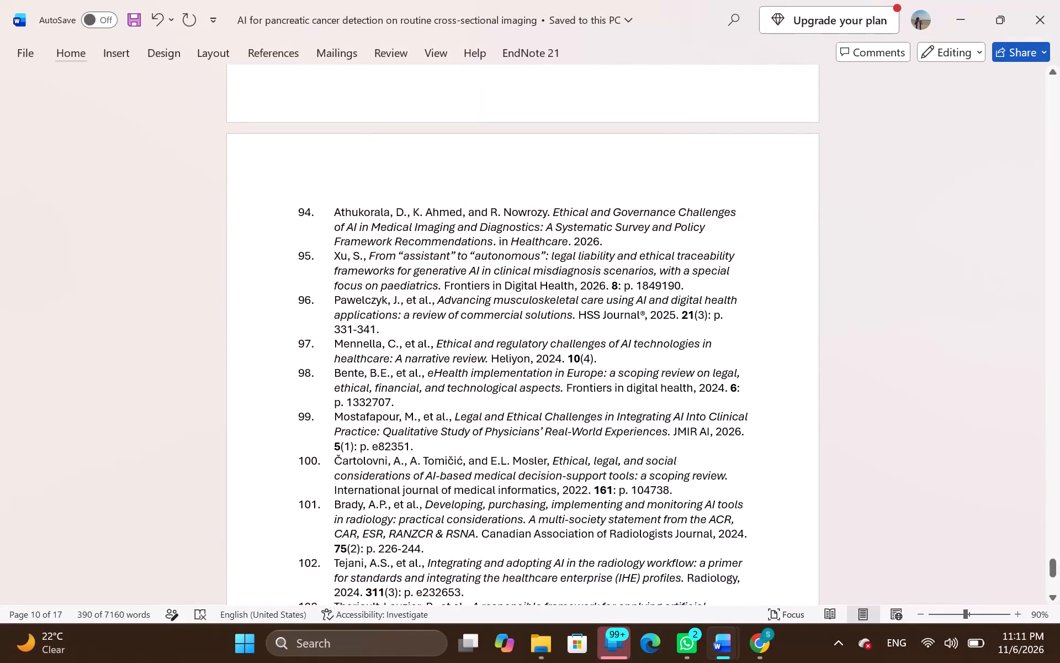
key(alt+Tab)
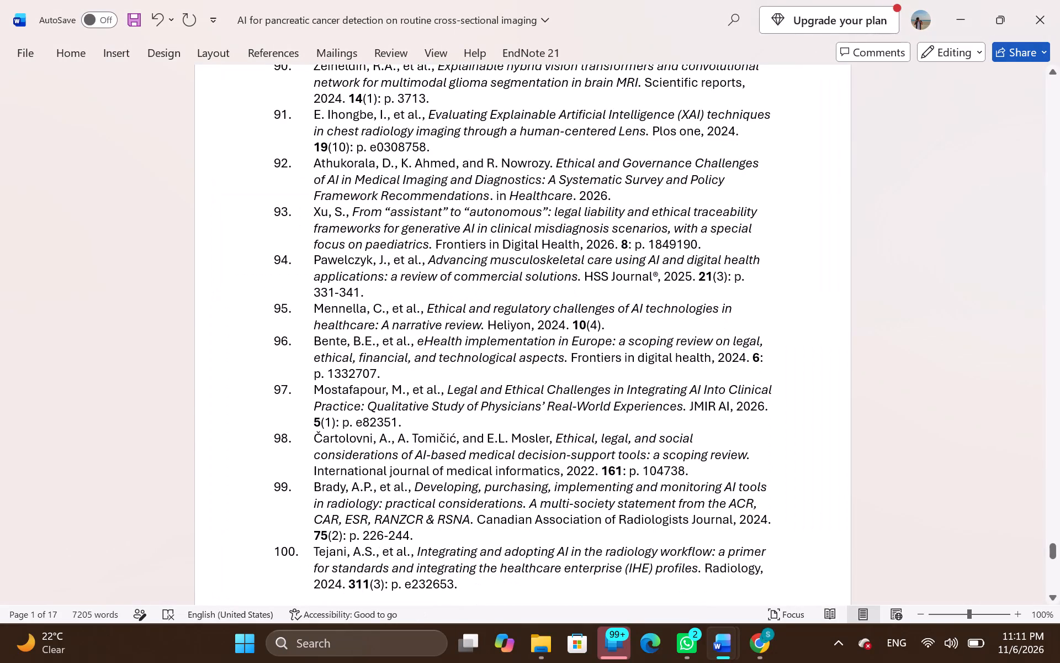
key(alt+Tab)
key(alt+Tab)
key(alt+Tab)
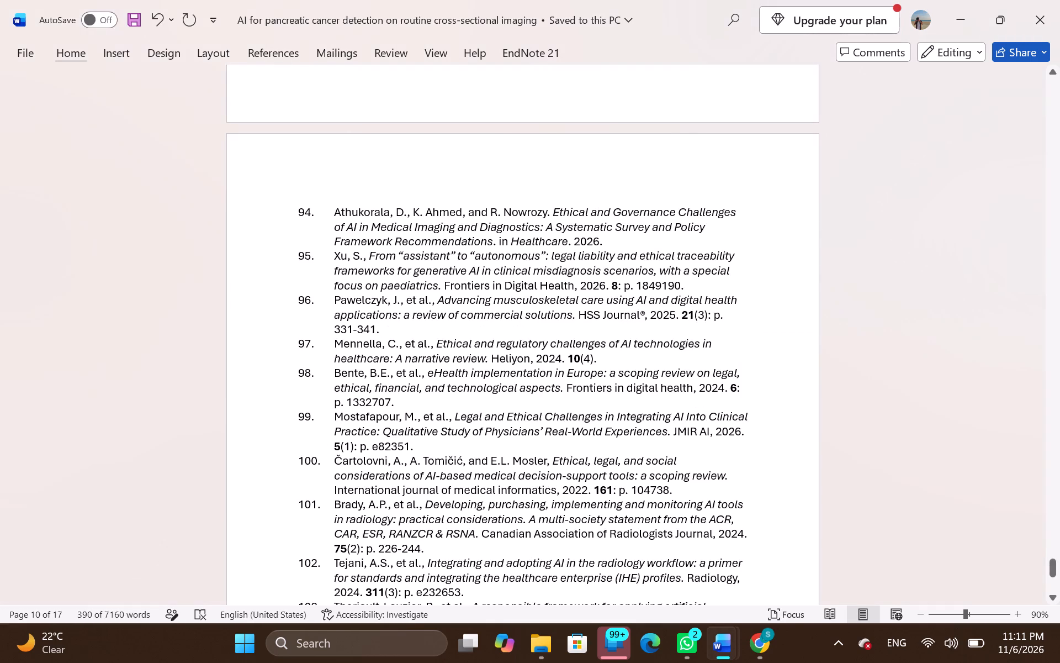
Look back through both copies from the reference list, ending at the title and Abstract of the copy with the pasted section 5.4.
scroll(368, 278, up, 5)
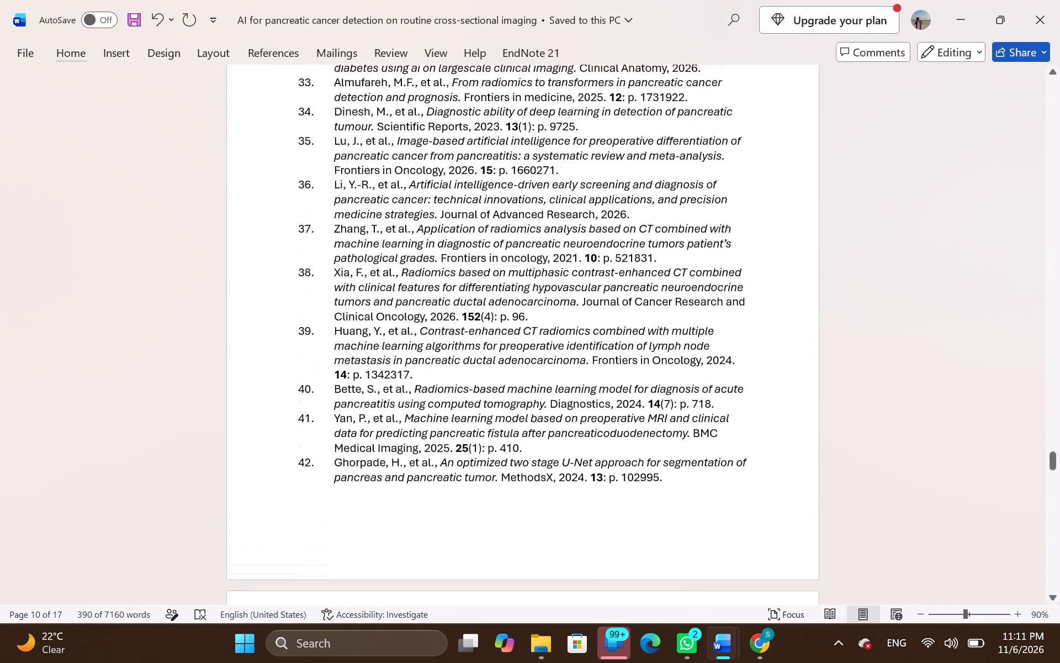
scroll(368, 278, up, 5)
key(alt+Tab)
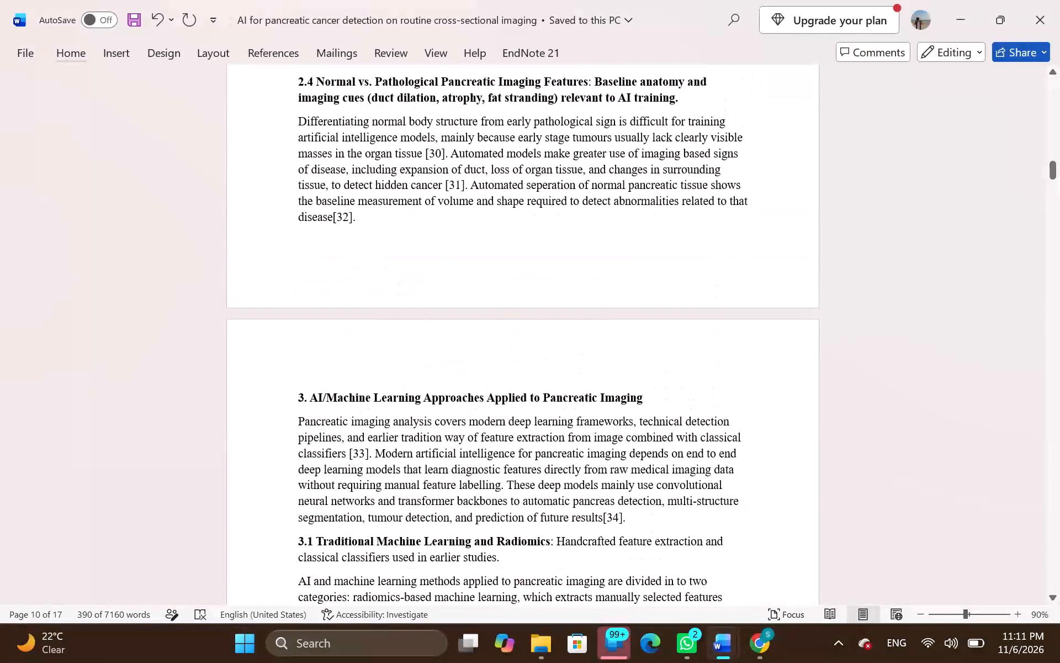
scroll(368, 278, up, 7)
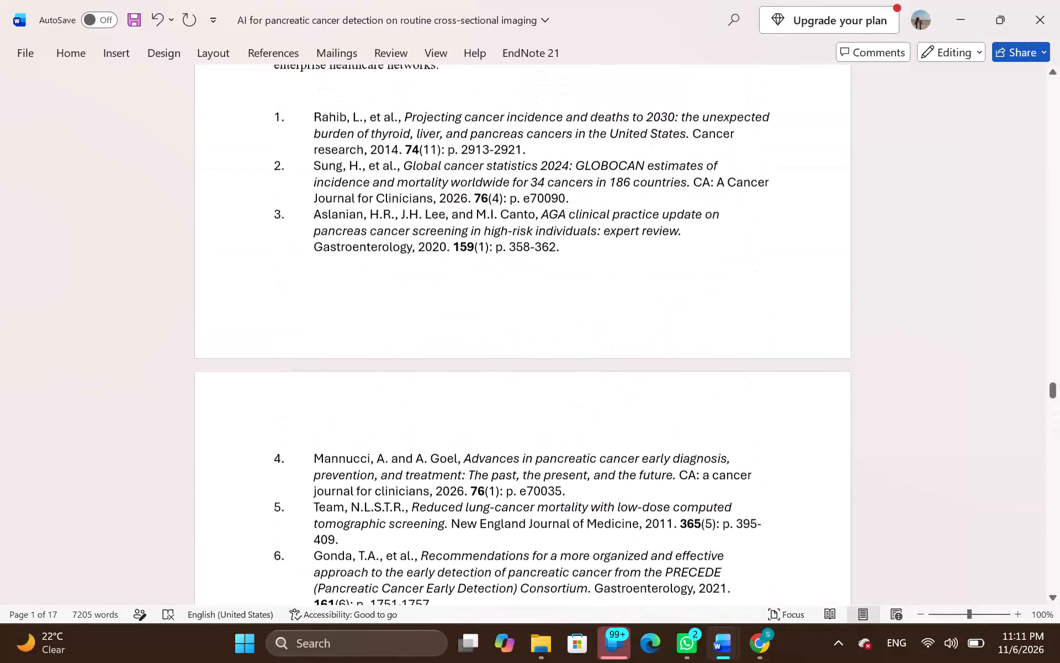
scroll(368, 278, up, 17)
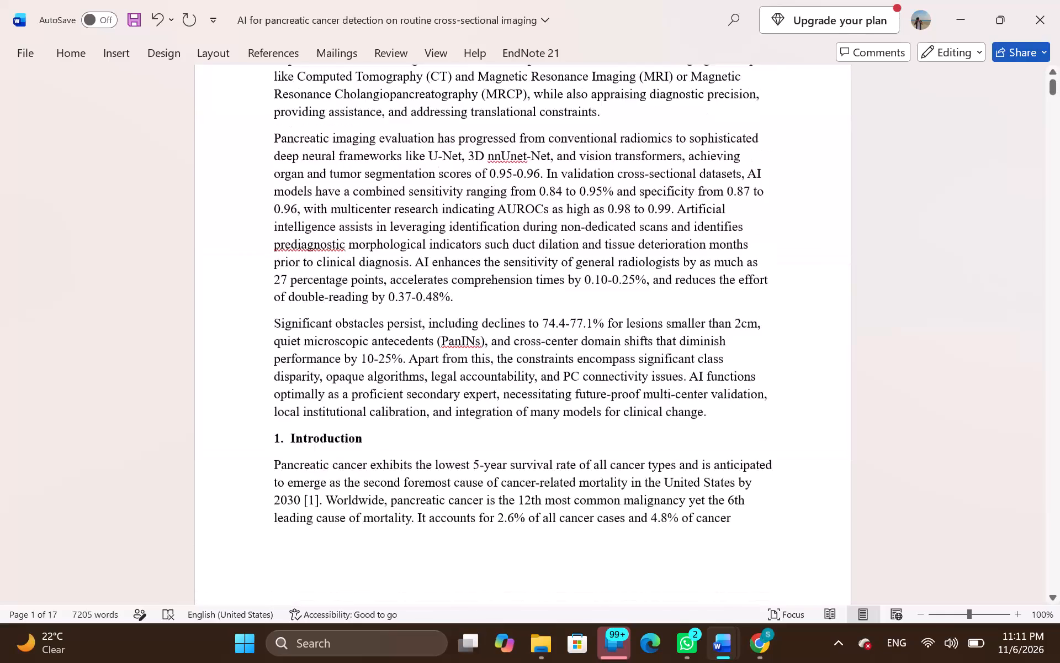
scroll(368, 278, up, 7)
Undo the replacement of section 5.4 in the newly editable copy.
key(ctrl+z)
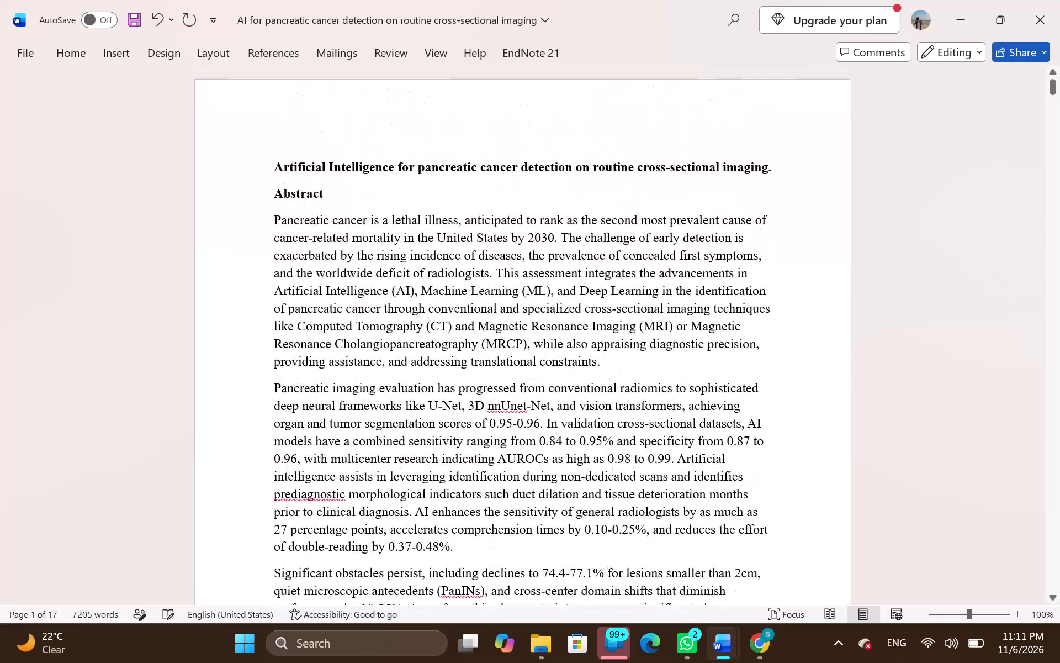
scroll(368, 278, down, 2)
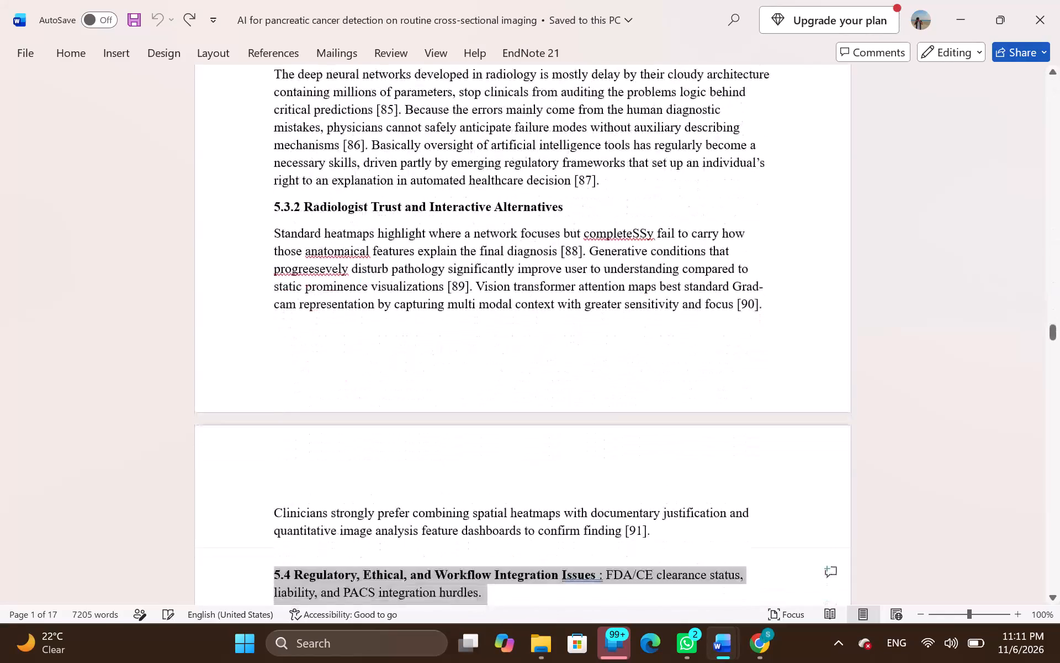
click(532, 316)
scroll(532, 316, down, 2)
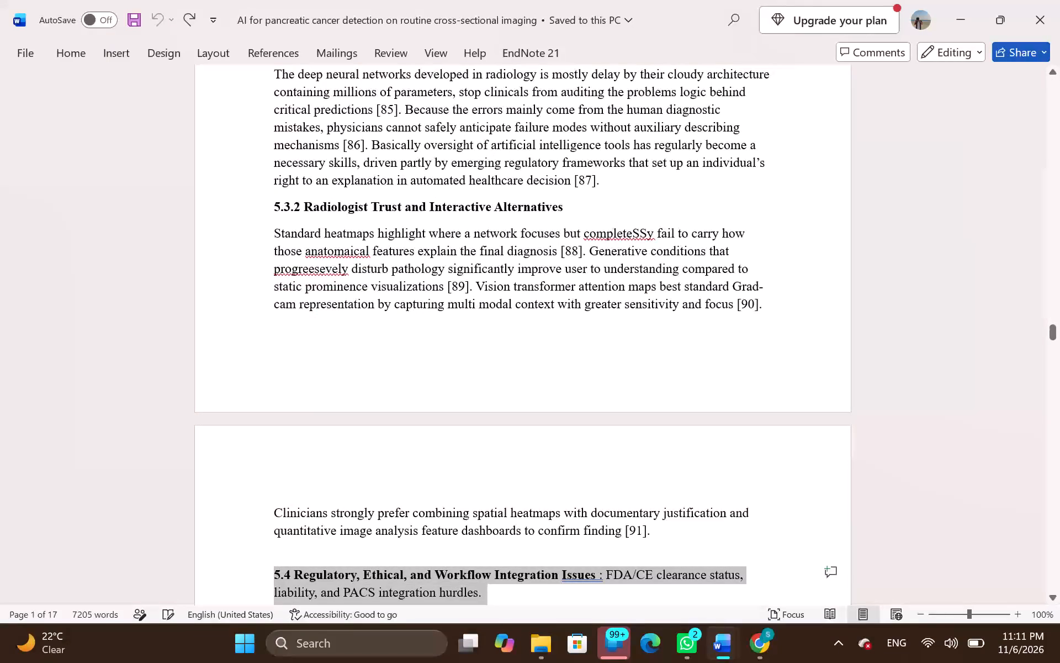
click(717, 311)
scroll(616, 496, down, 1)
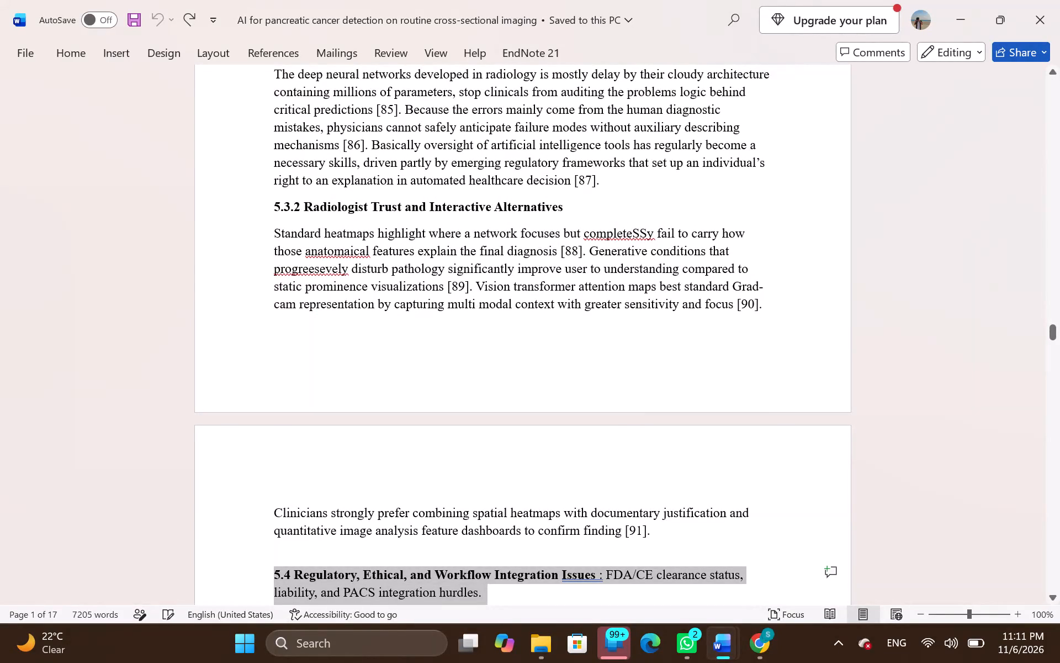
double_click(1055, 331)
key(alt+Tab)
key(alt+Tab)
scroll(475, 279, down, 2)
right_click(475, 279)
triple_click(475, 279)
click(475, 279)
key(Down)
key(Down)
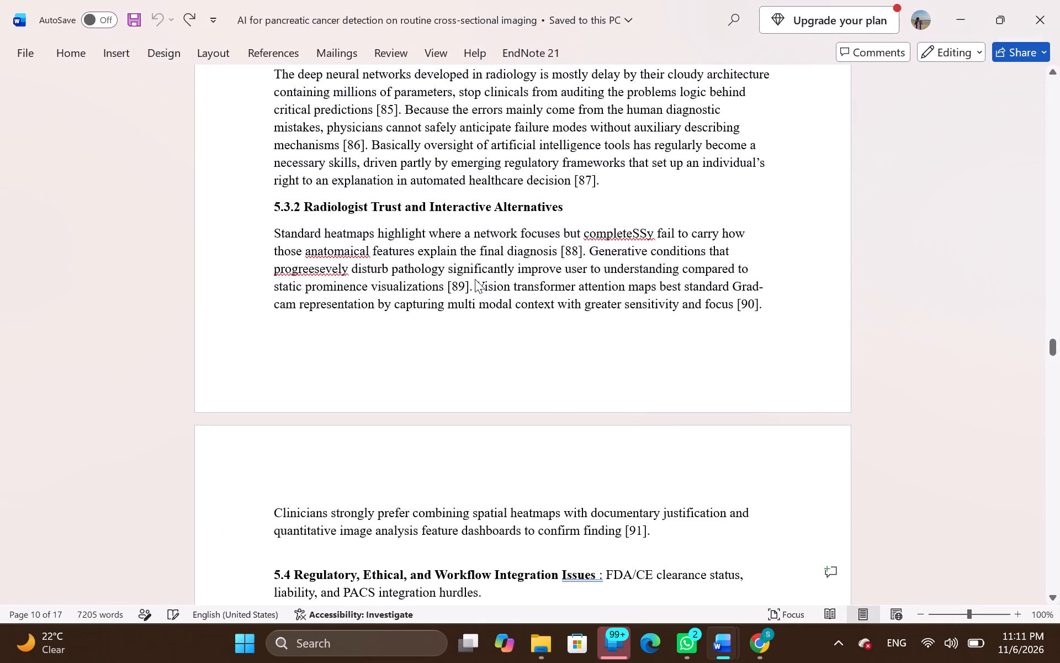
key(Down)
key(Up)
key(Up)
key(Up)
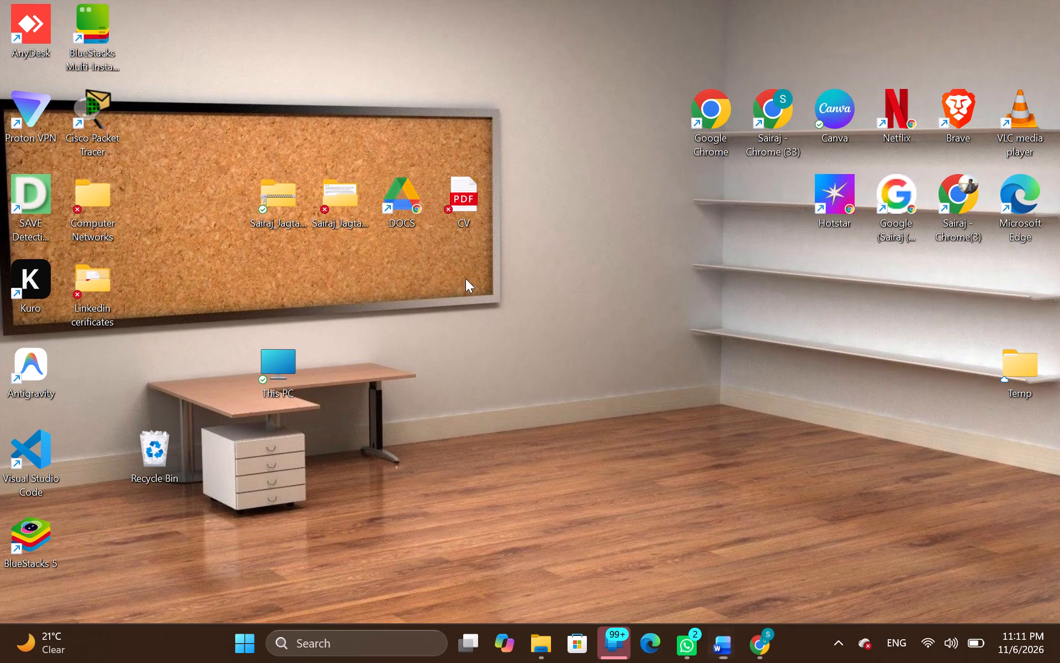
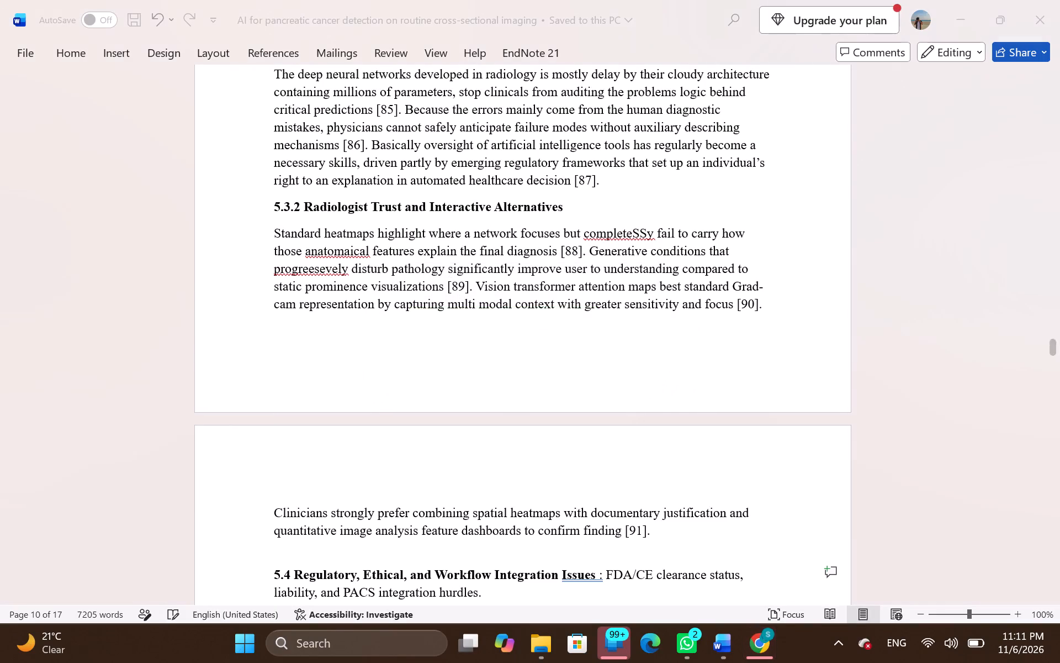
Check the start of section 5.4 in the paper, down to 5.4.1 Regulatory Clearance Pathways, and clear the text selection.
scroll(421, 394, down, 2)
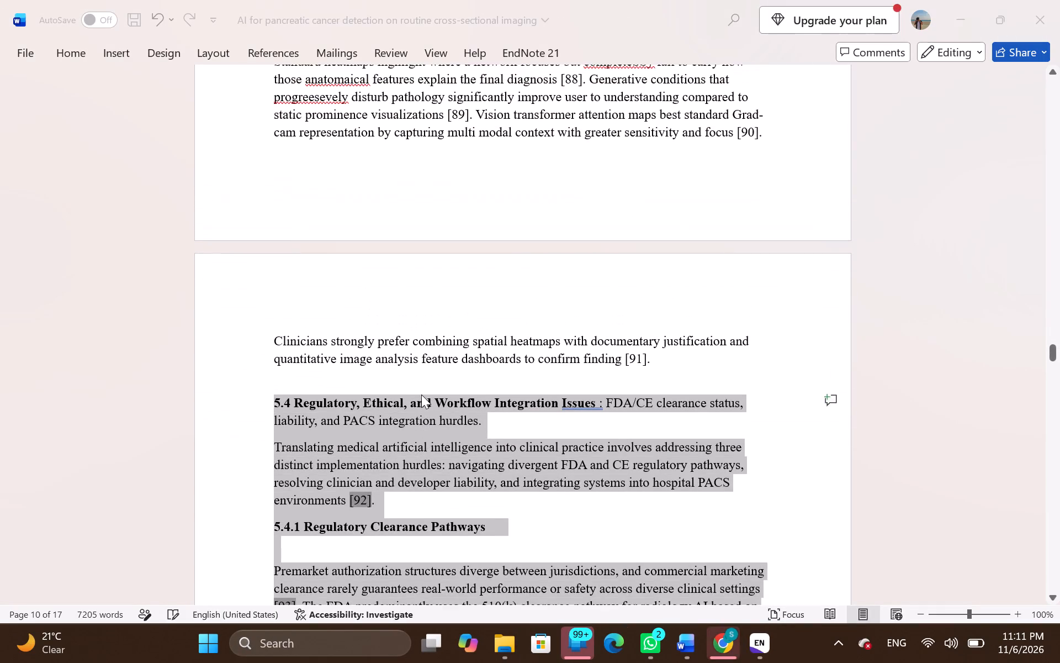
scroll(421, 394, down, 1)
click(271, 421)
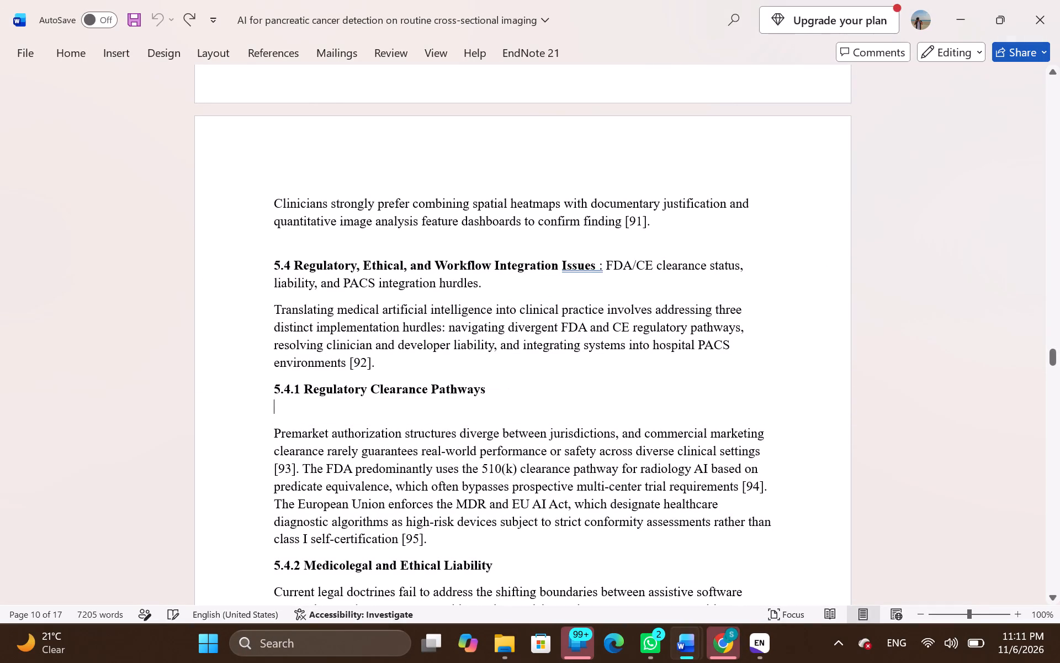
Switch to EndNote, look through the All References list, then close EndNote and return to the paper at section 5.4.
key(alt+Tab)
key(alt+Tab)
click(746, 633)
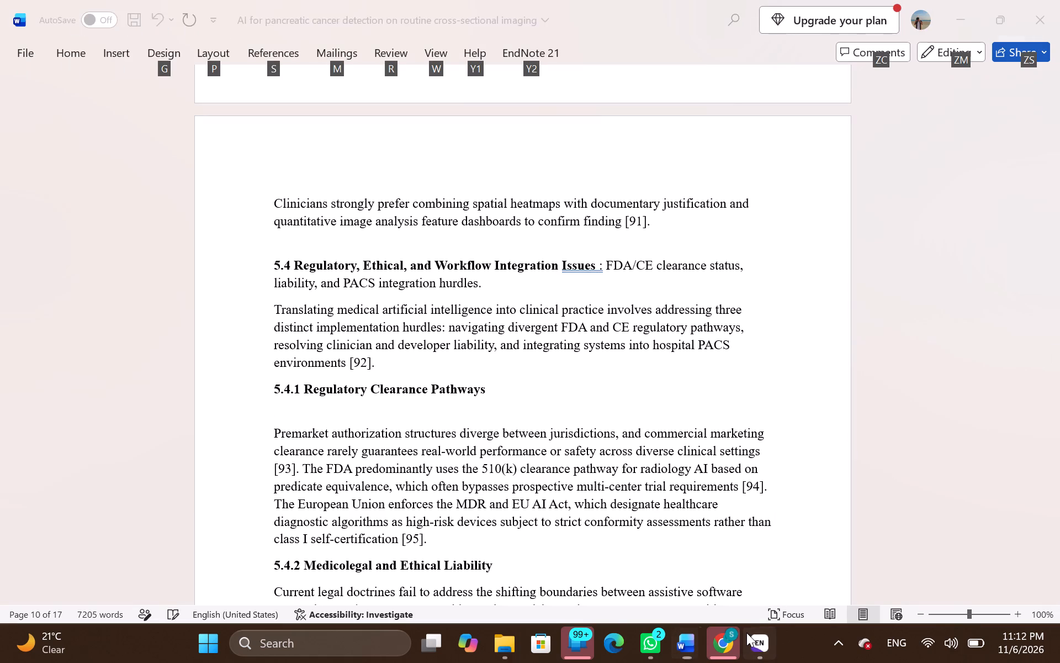
scroll(486, 495, down, 5)
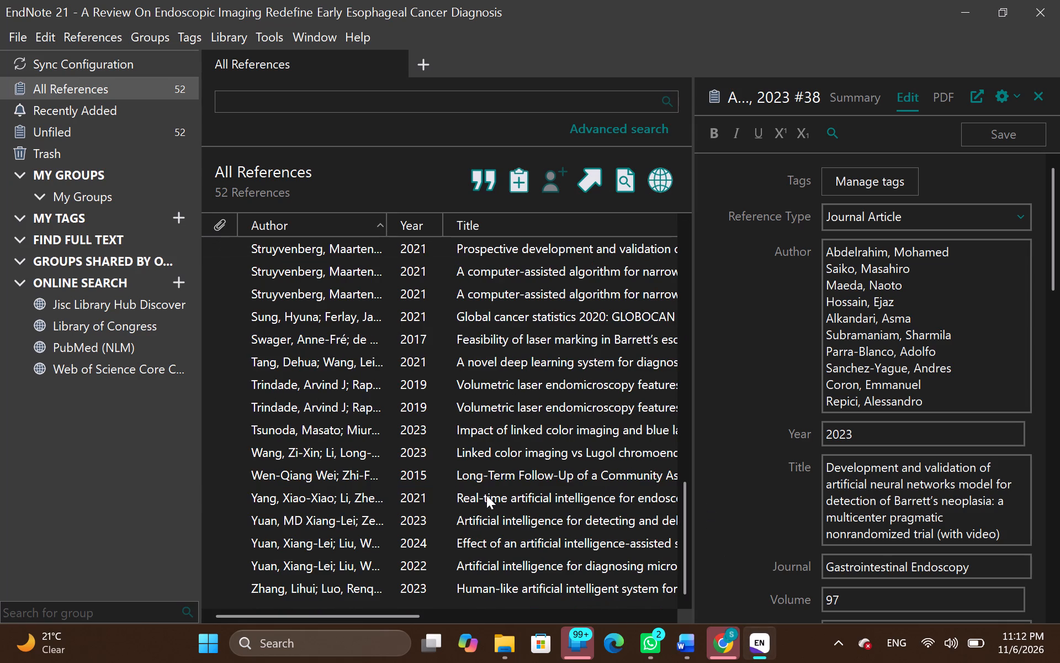
scroll(486, 495, down, 2)
scroll(486, 495, up, 5)
click(1059, 0)
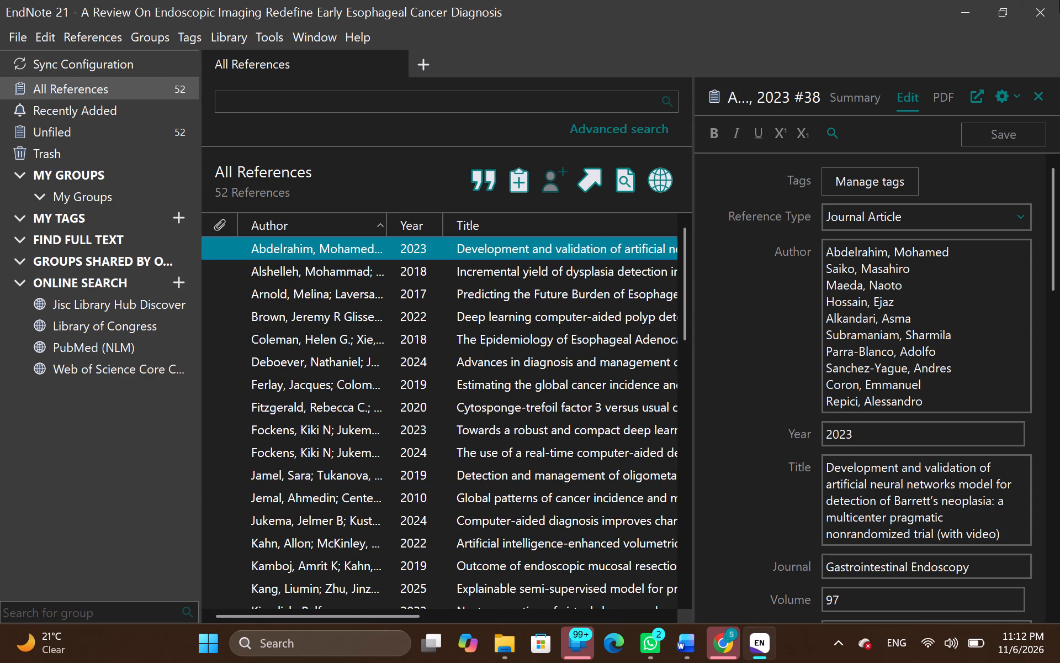
click(1041, 6)
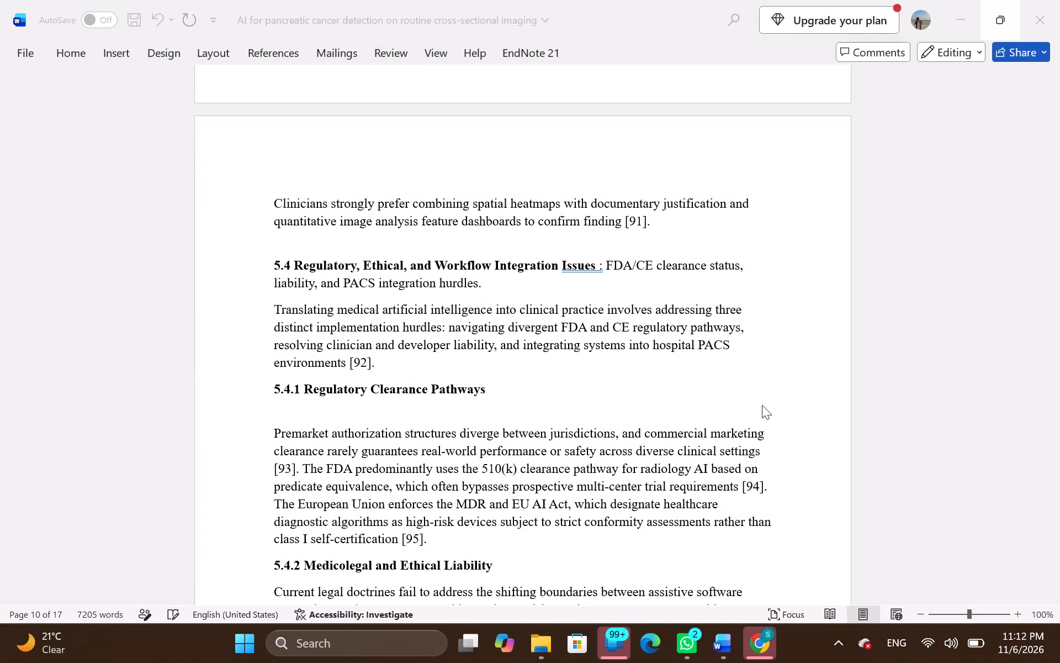
key(alt+Tab)
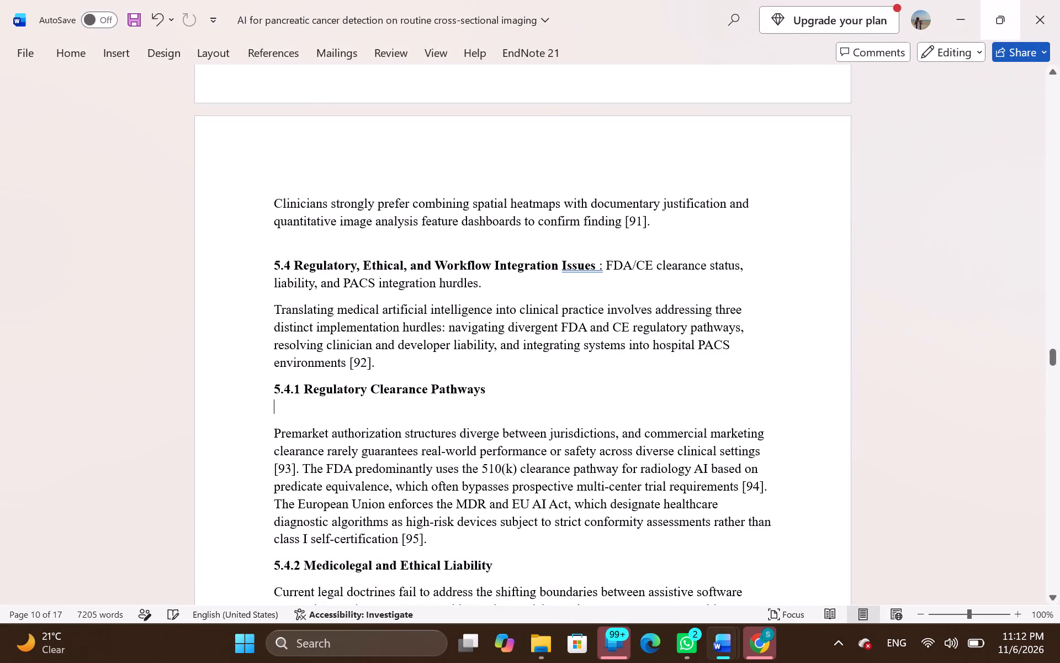
Look through the reference list and closing paragraph in the other copy of the paper, and return to section 5.4 in this copy.
key(alt+Tab)
key(alt+Tab)
key(alt+Tab)
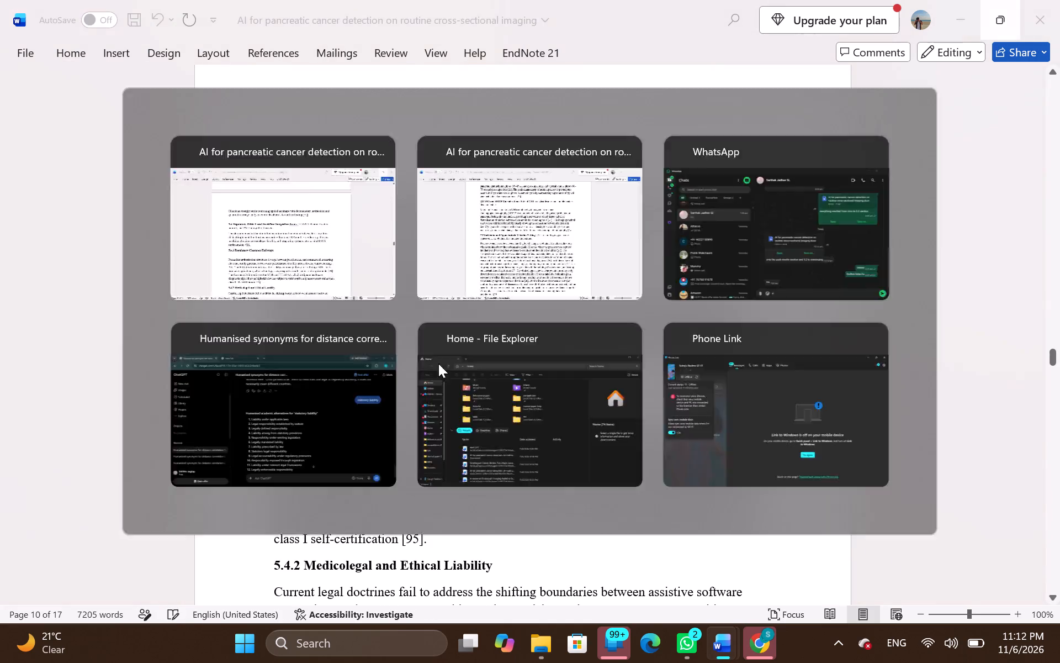
scroll(455, 358, down, 9)
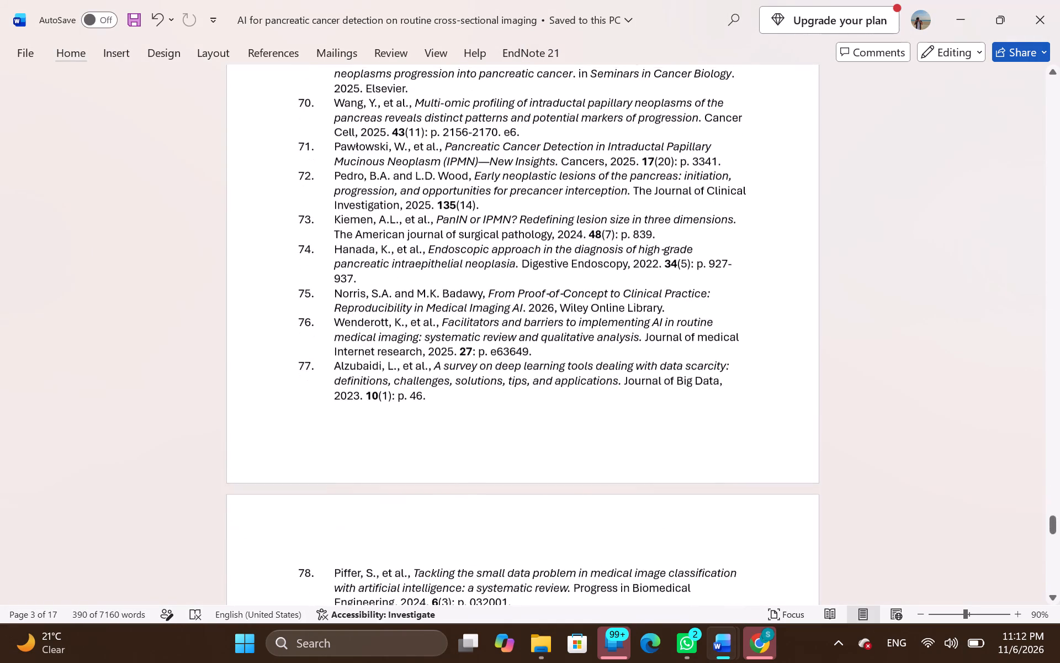
scroll(455, 358, up, 7)
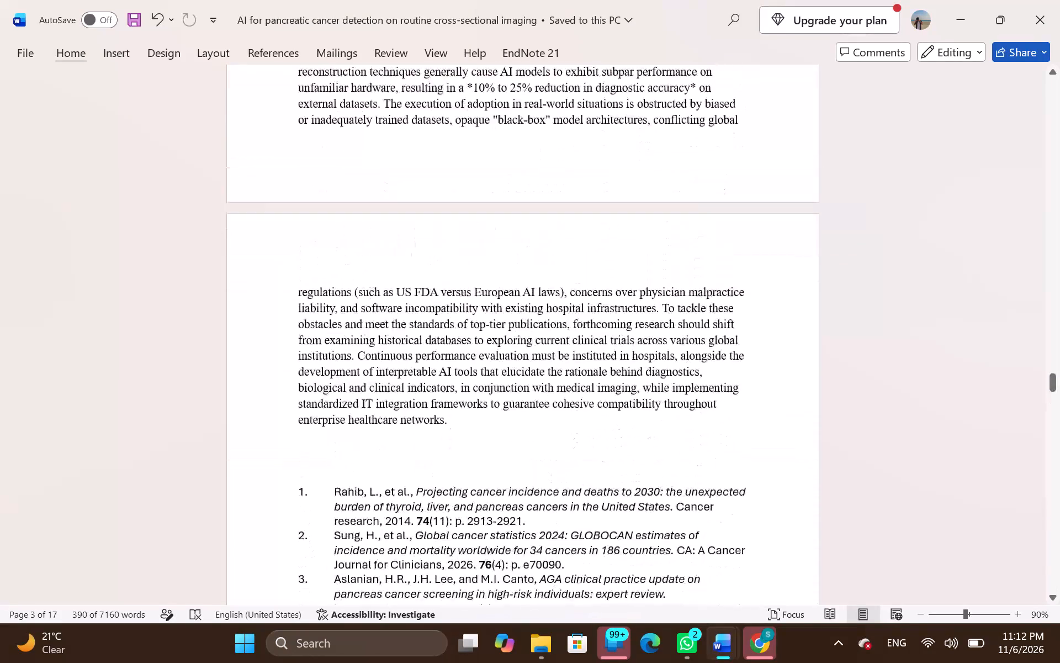
scroll(455, 358, up, 8)
key(alt+Tab)
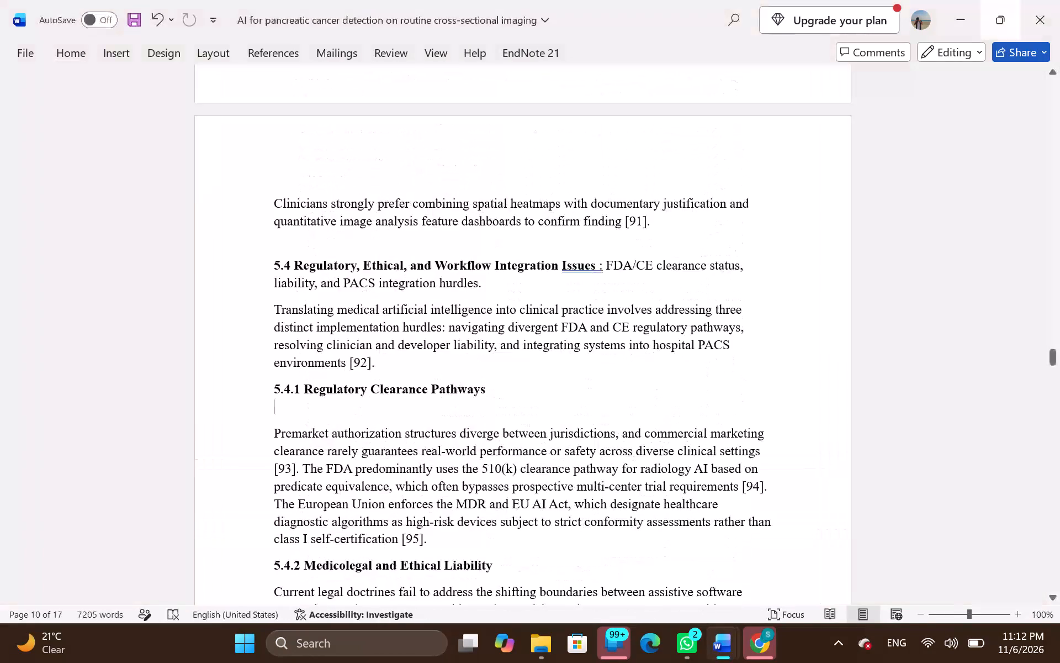
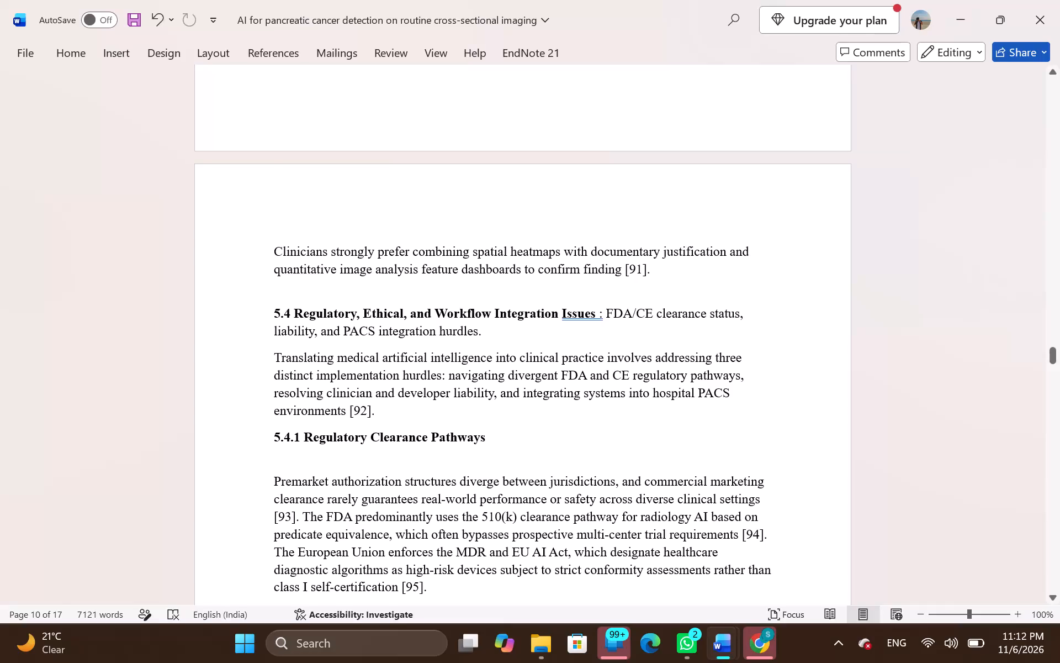
Look back through the paper from section 5.4 to the title and Abstract.
scroll(545, 342, up, 18)
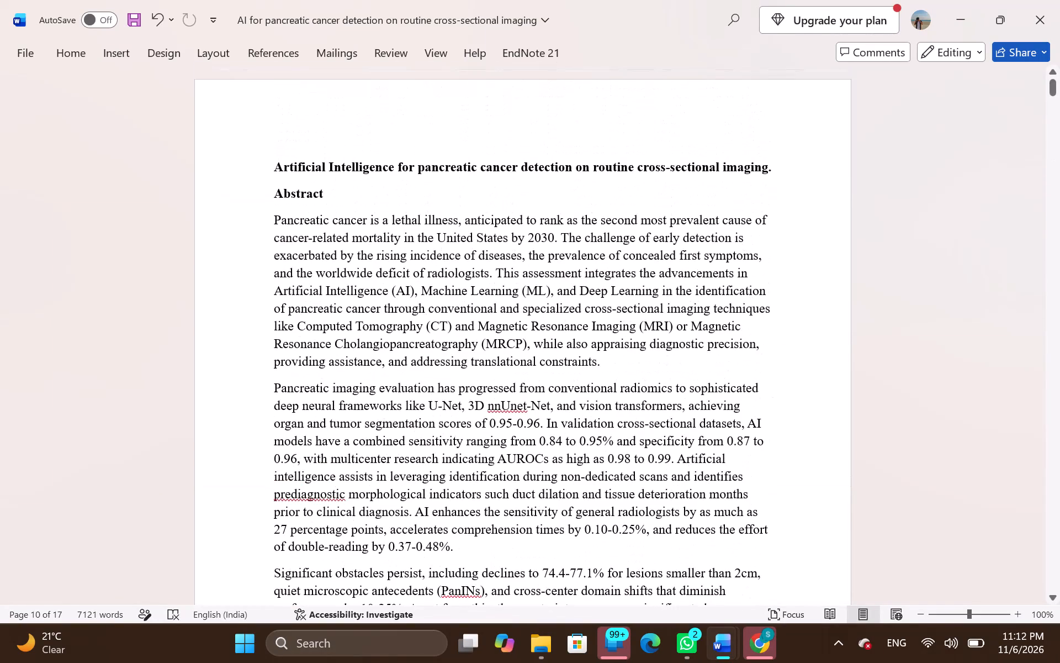
scroll(545, 342, up, 3)
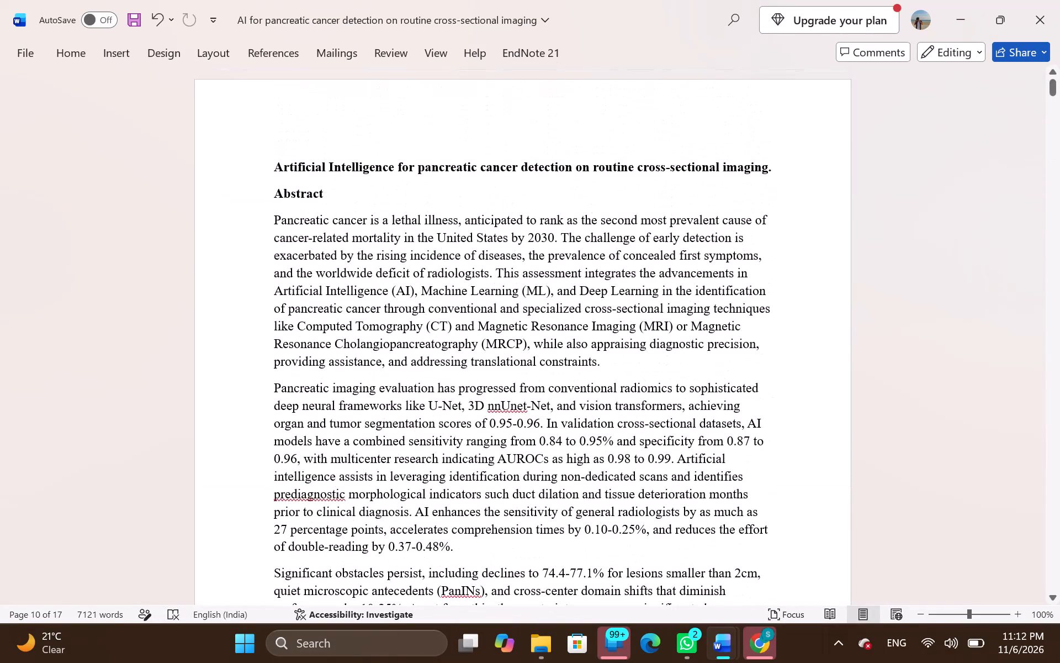
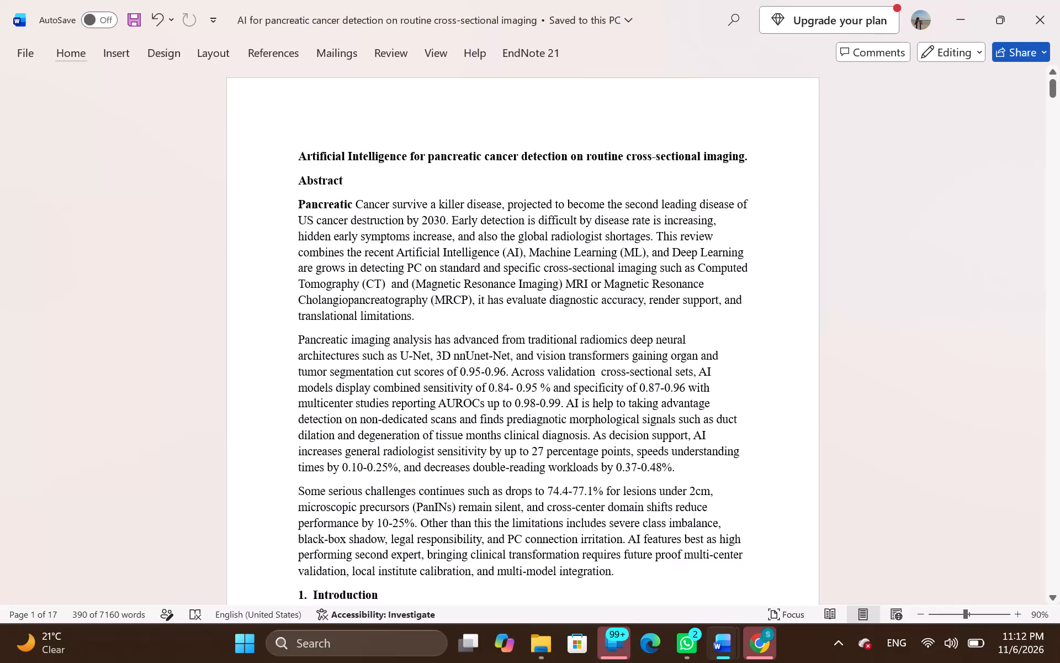
Look through the paper from the Abstract to the end of the reference list, then back to section 5.4 and 5.4.1 Regulatory Clearance Pathways.
scroll(545, 342, down, 14)
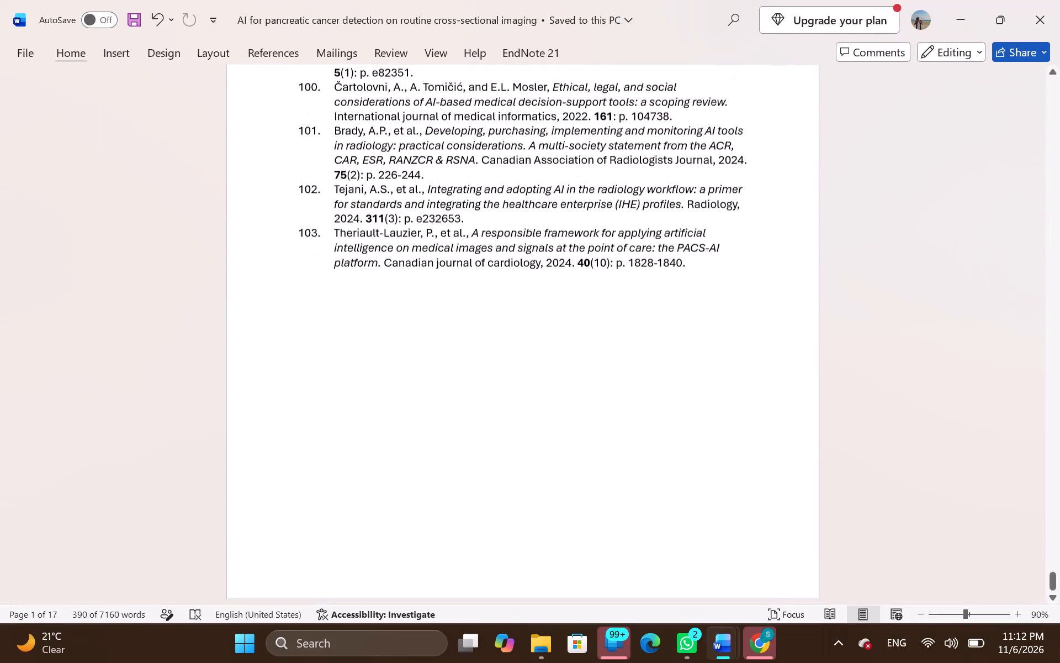
scroll(545, 342, up, 6)
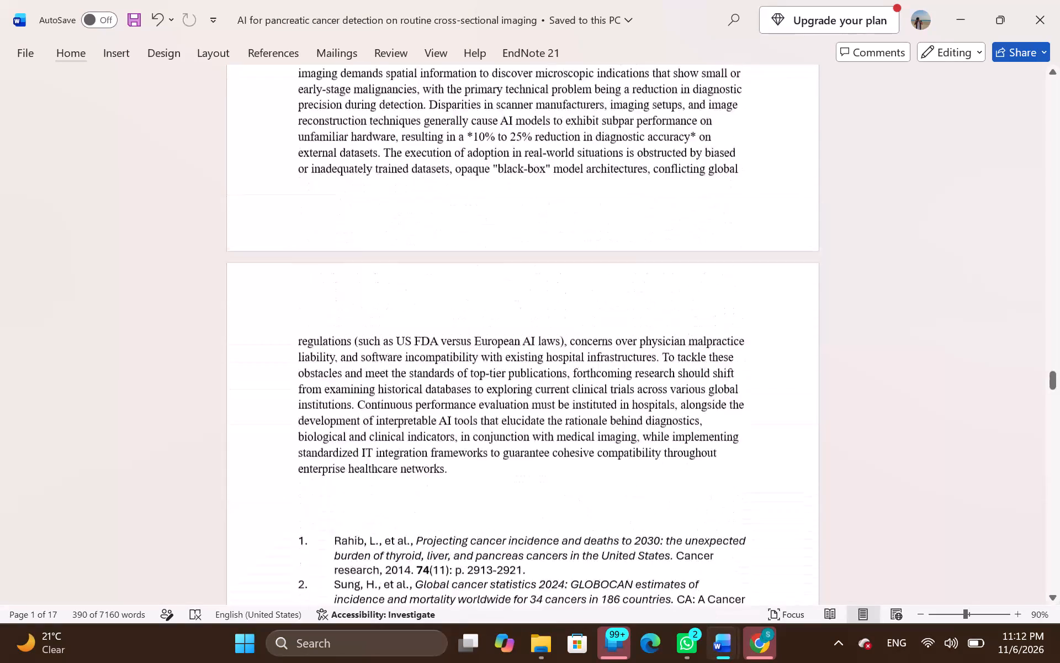
scroll(545, 342, up, 1)
scroll(545, 342, down, 5)
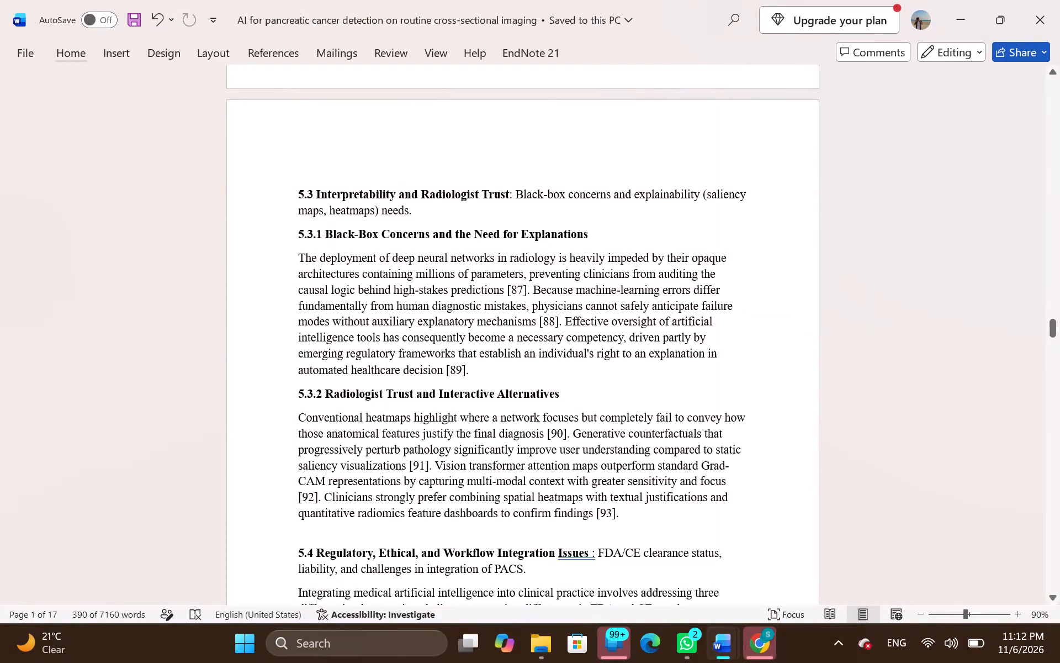
scroll(348, 358, down, 1)
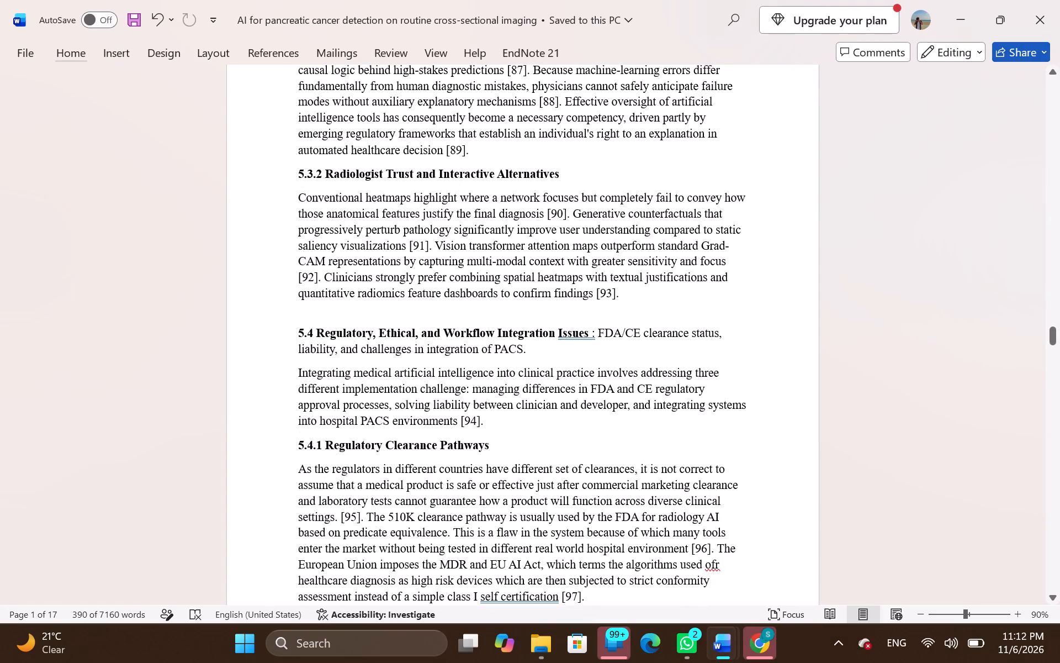
Copy the section 5.4 heading and its introductory paragraph, up to citation [94], from the saved copy and switch to the other copy.
drag(294, 331, 426, 420)
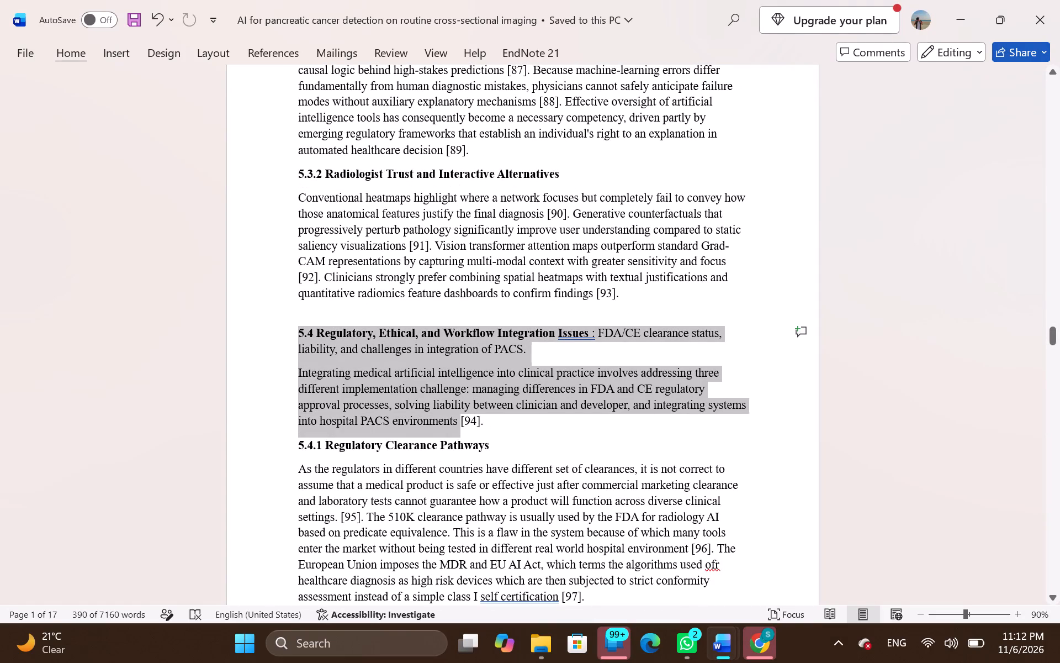
drag(426, 420, 457, 424)
drag(457, 424, 460, 423)
key(ctrl+c)
key(alt+Tab)
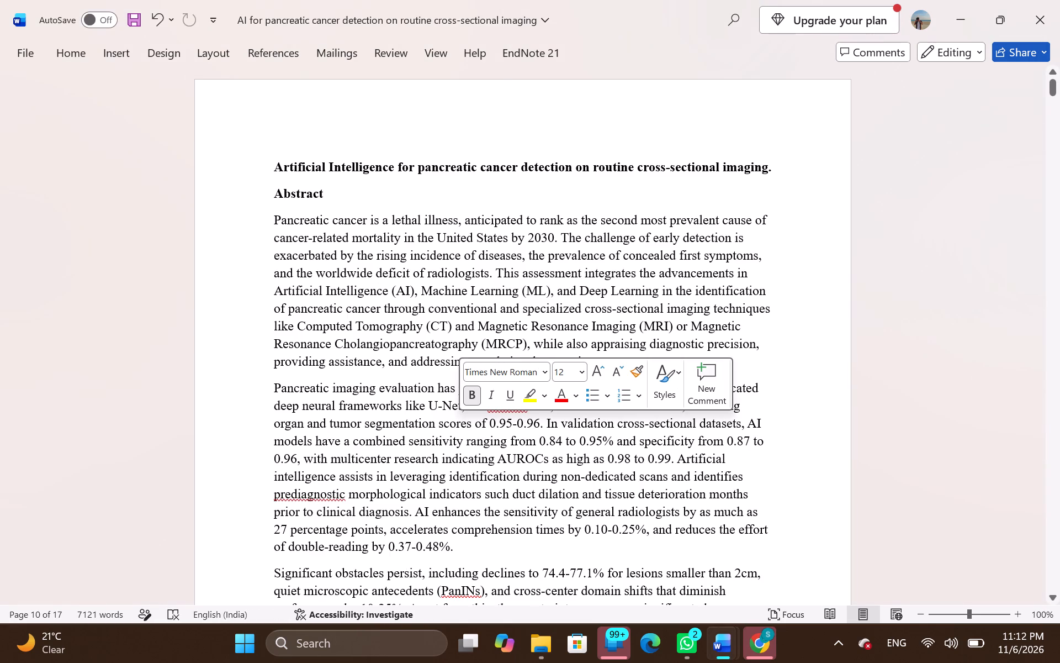
Compare the later entries of the reference lists in the two copies of the paper, switching between them.
scroll(383, 350, down, 16)
scroll(383, 350, up, 3)
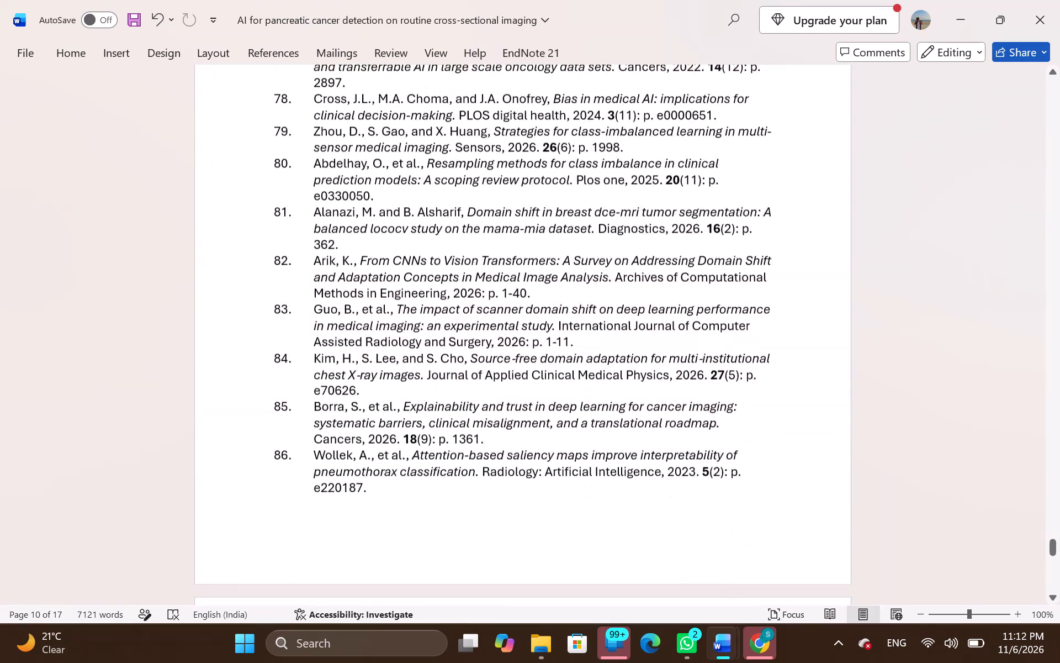
scroll(383, 350, up, 2)
scroll(383, 350, down, 4)
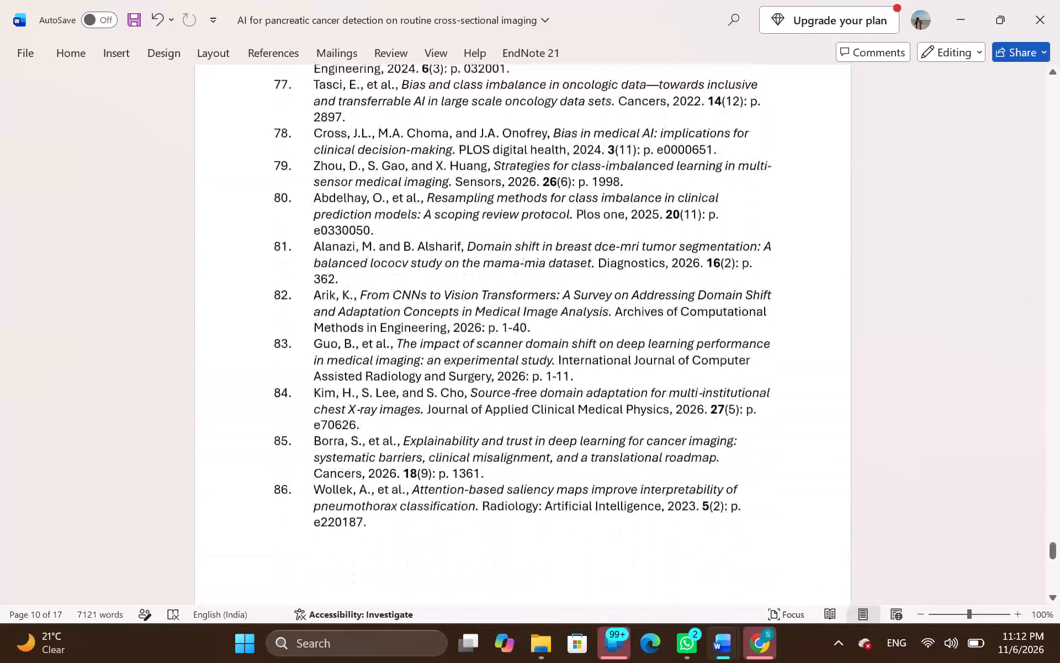
scroll(383, 350, down, 3)
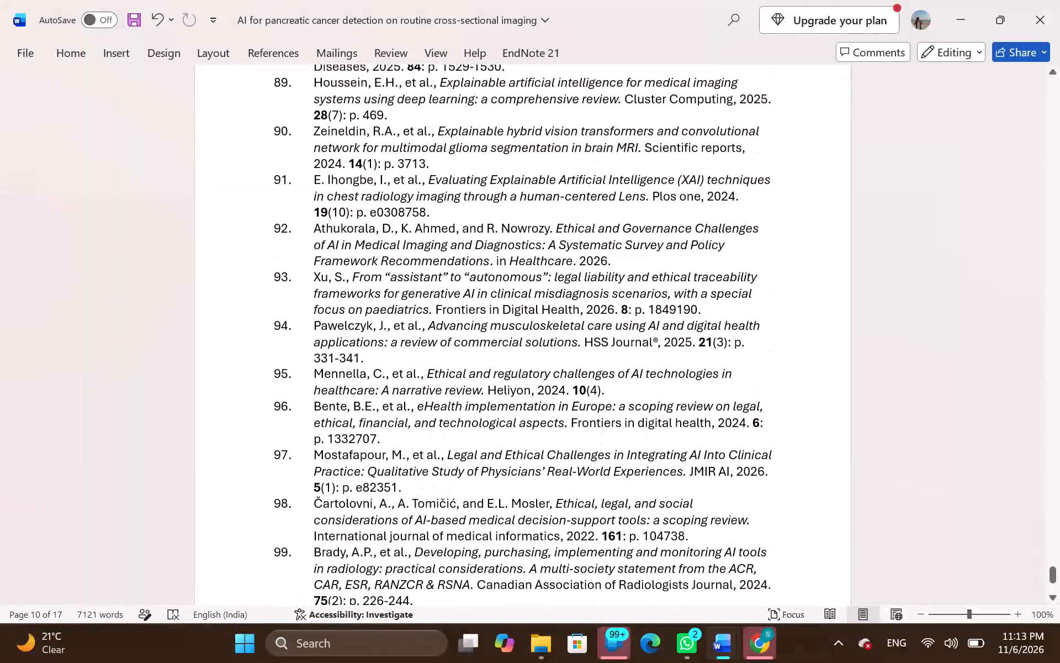
scroll(383, 350, down, 1)
key(alt+Tab)
scroll(383, 350, down, 10)
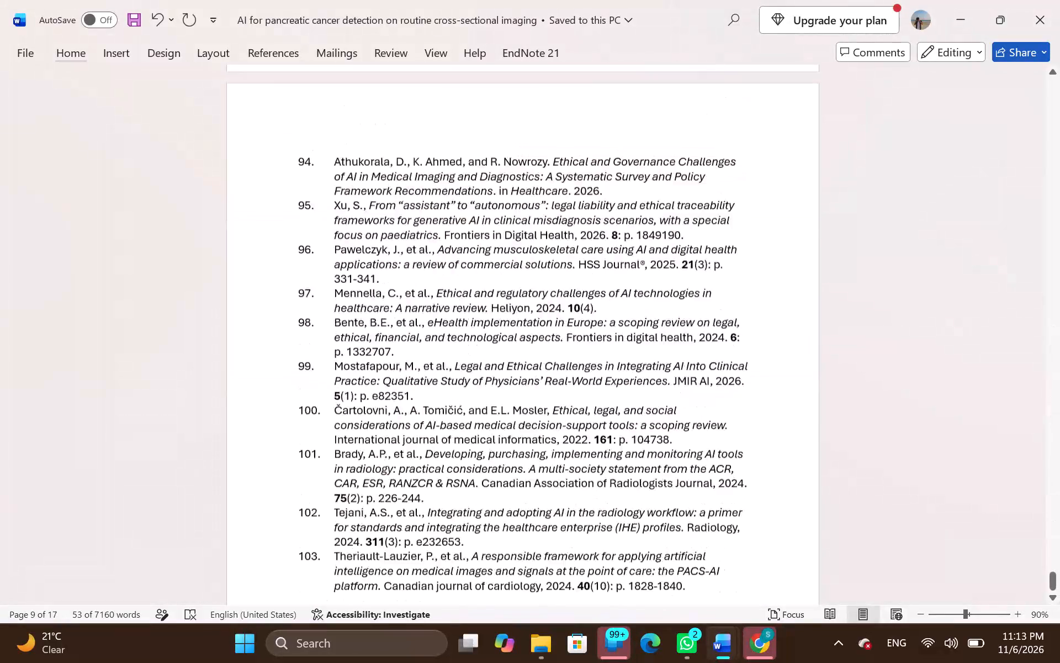
scroll(383, 350, up, 3)
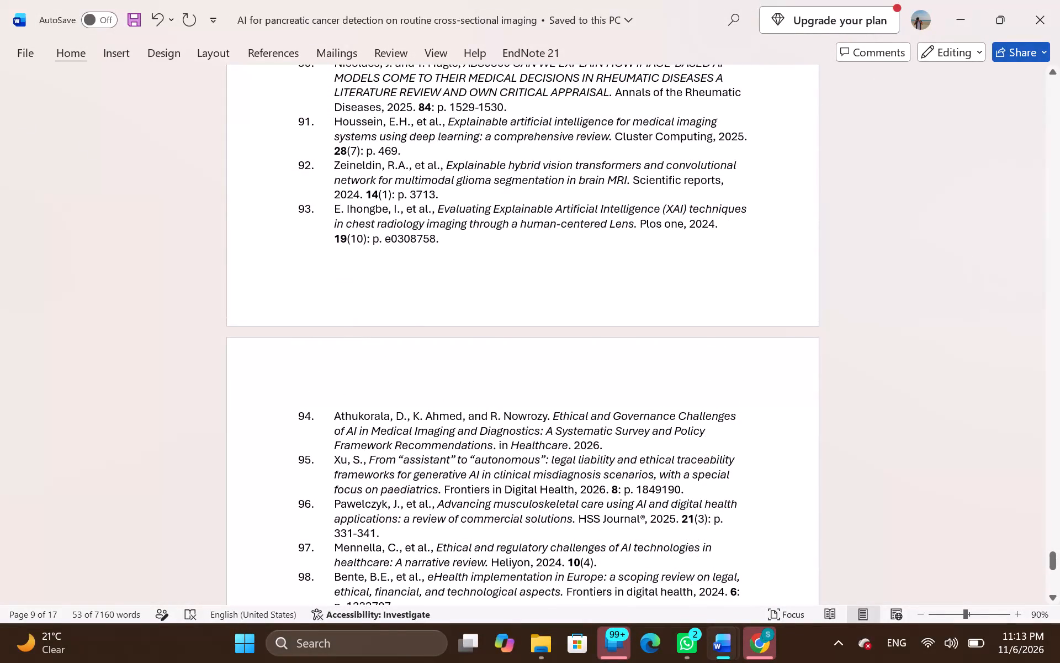
key(alt+Tab)
scroll(383, 391, up, 4)
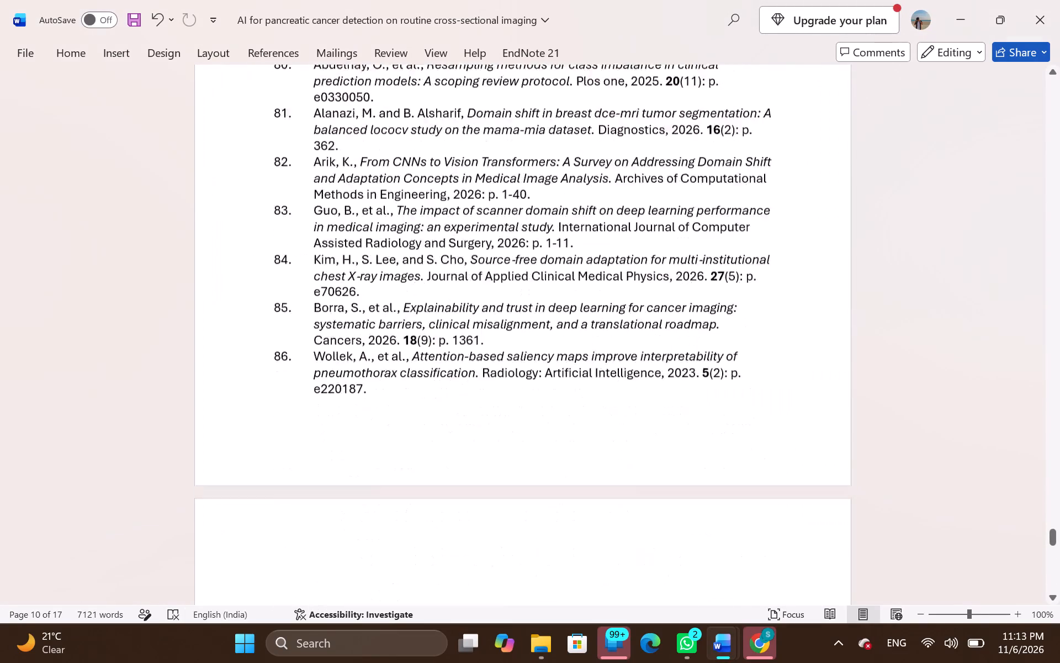
key(alt+Tab)
scroll(383, 391, up, 2)
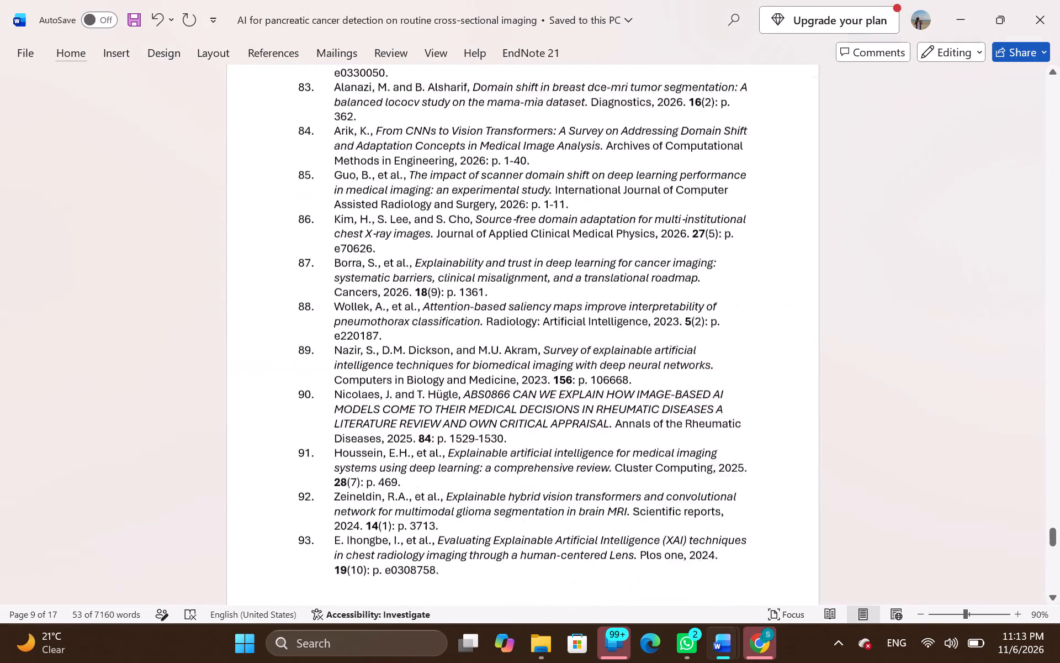
scroll(383, 391, up, 4)
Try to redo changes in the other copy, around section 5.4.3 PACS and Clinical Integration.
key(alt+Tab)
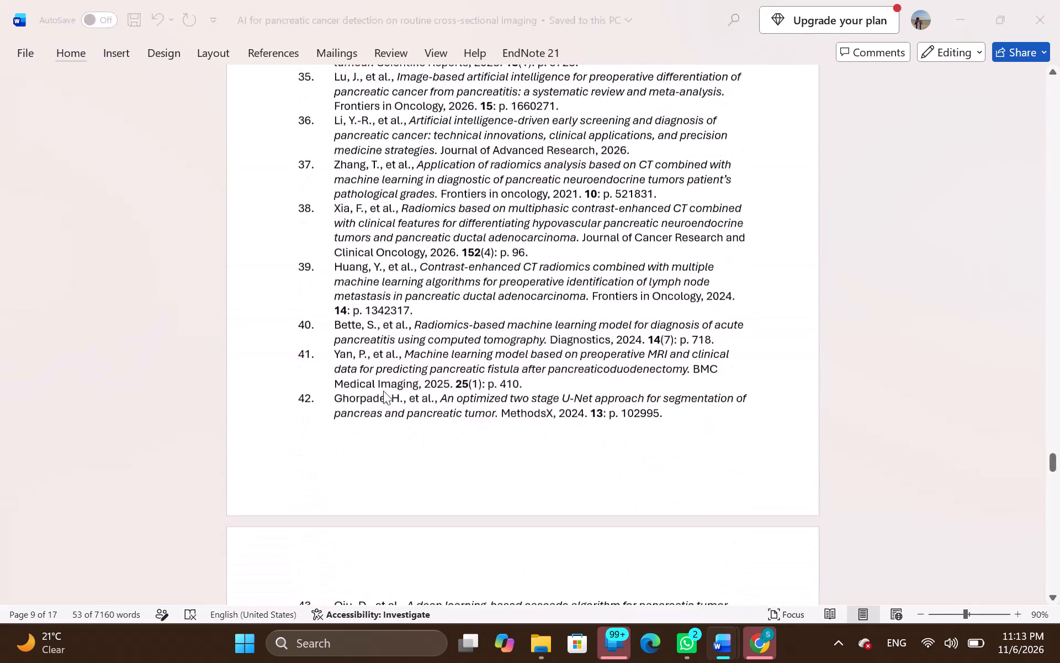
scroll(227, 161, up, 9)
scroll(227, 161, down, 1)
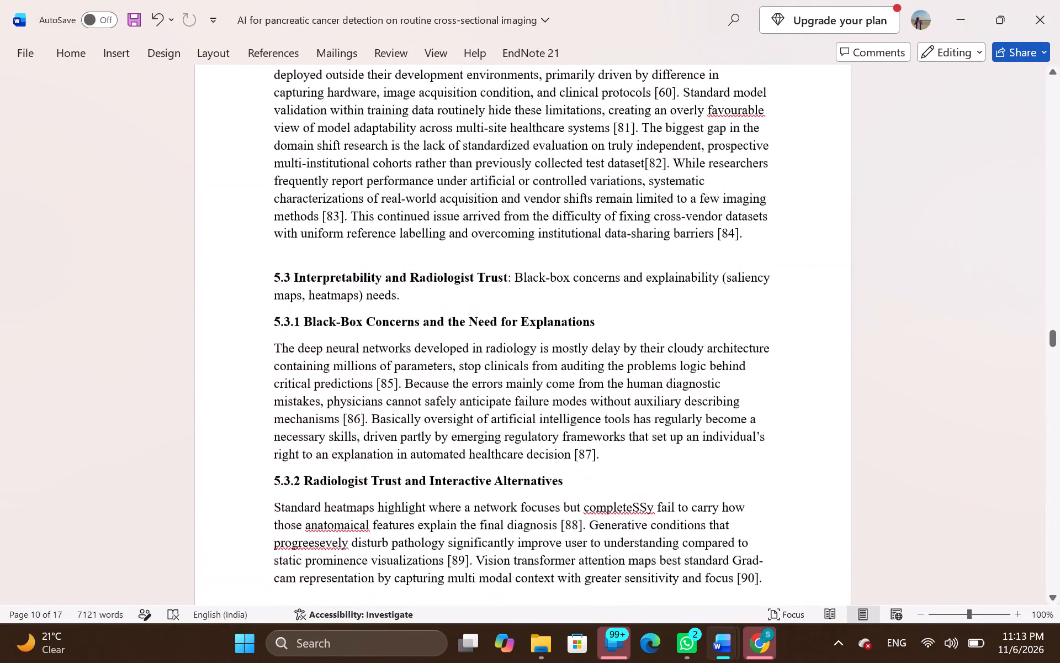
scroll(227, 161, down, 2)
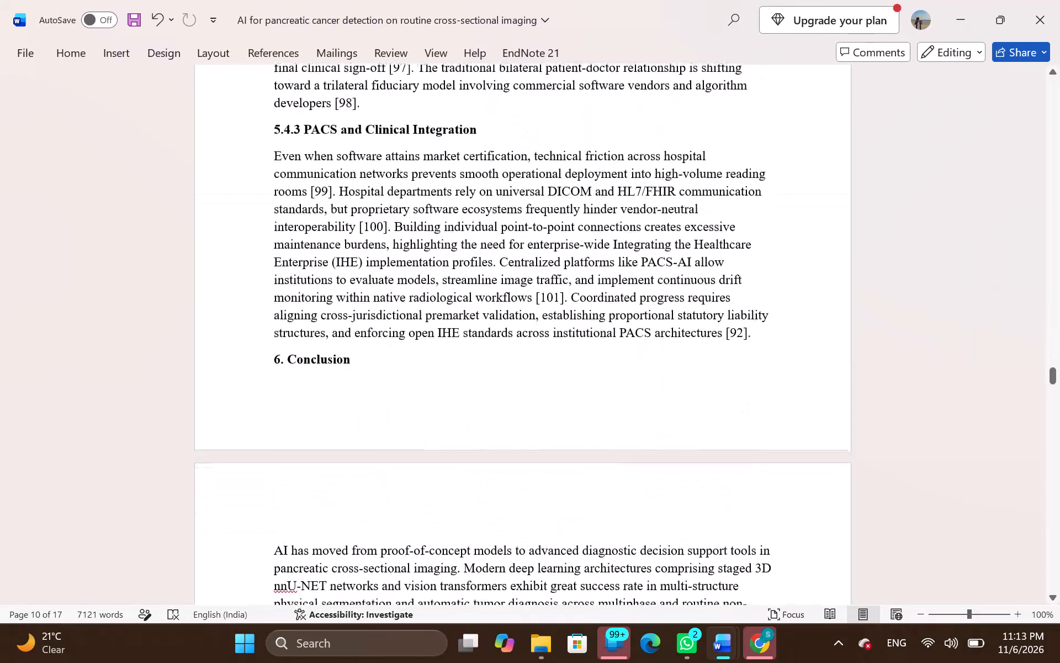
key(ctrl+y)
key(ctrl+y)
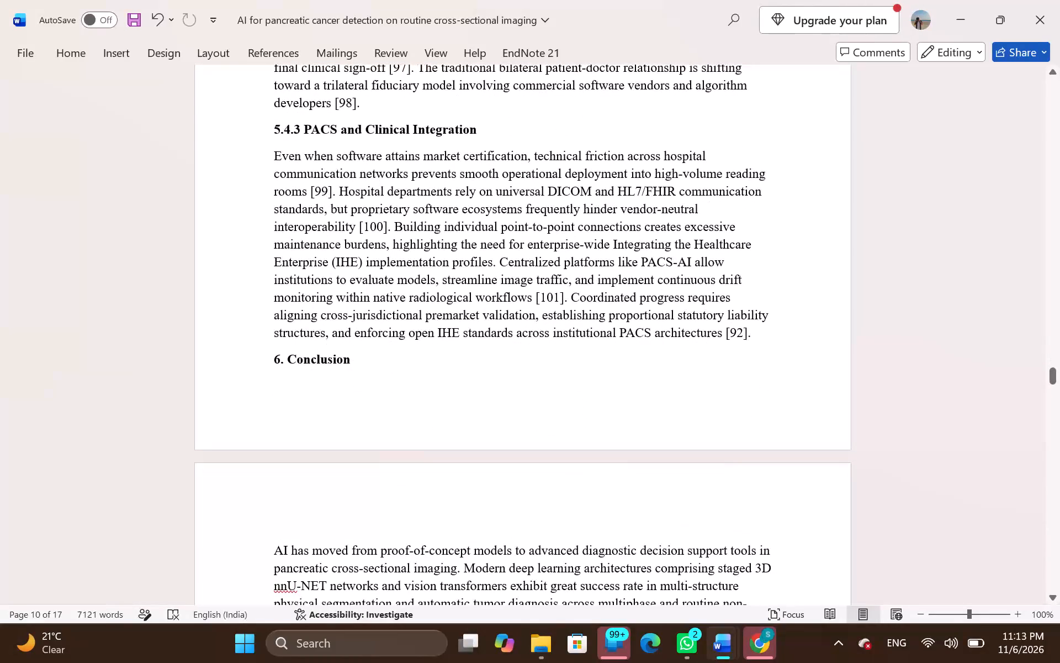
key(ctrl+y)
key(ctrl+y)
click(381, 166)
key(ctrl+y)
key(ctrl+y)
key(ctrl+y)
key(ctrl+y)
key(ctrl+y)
Undo the last changes in the other copy and look over its reference list and sections 5.4.2 and 5.4.3.
key(ctrl+z)
key(ctrl+z)
click(533, 234)
scroll(558, 206, up, 5)
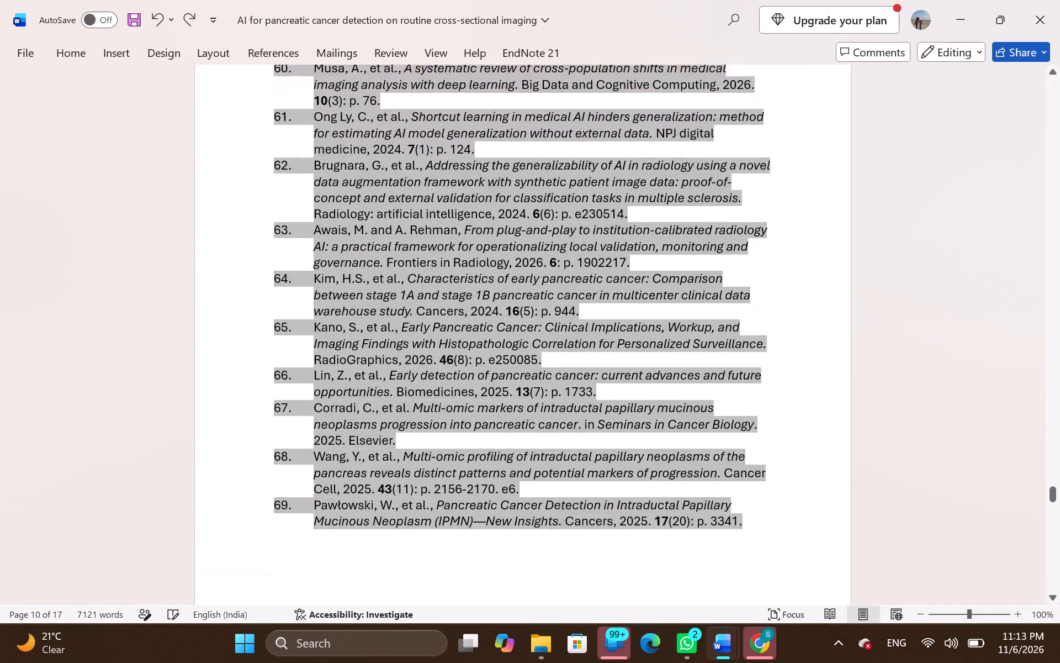
scroll(558, 206, up, 4)
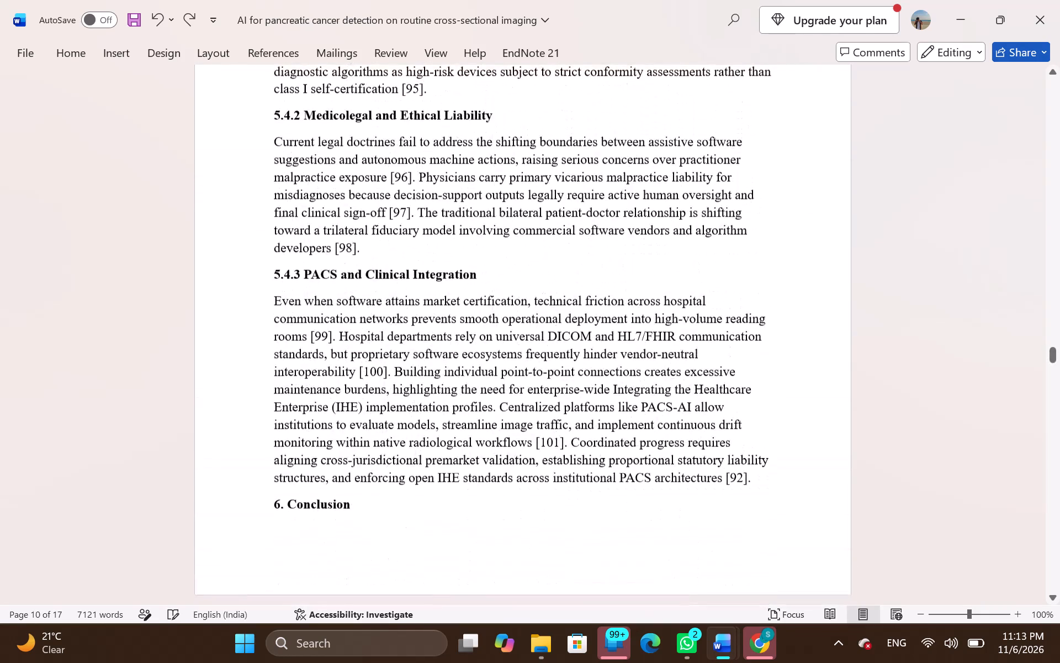
scroll(558, 206, up, 1)
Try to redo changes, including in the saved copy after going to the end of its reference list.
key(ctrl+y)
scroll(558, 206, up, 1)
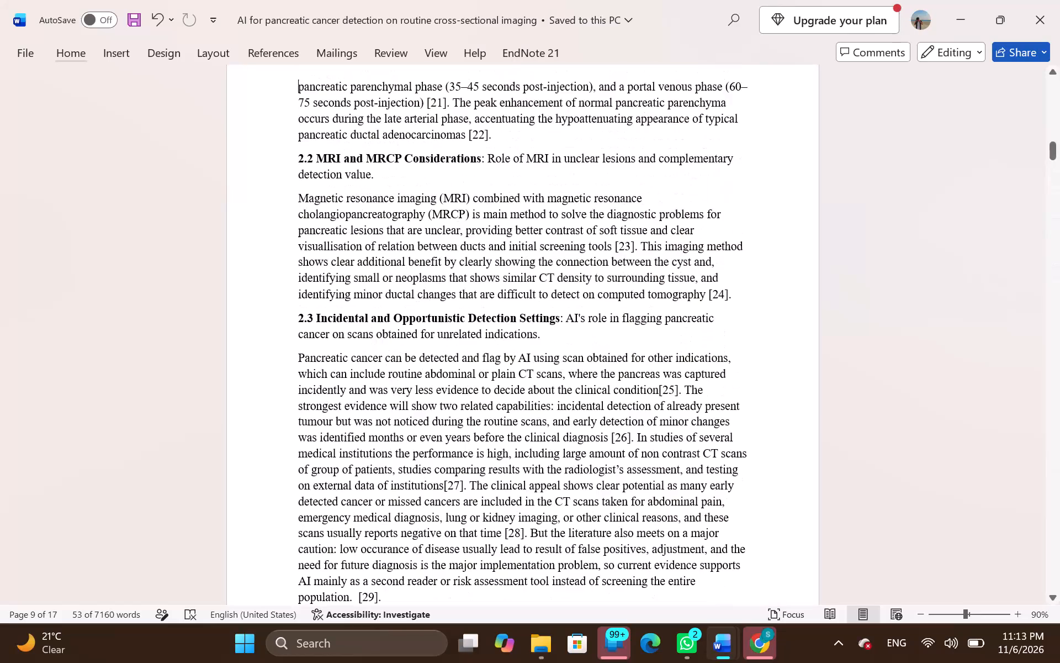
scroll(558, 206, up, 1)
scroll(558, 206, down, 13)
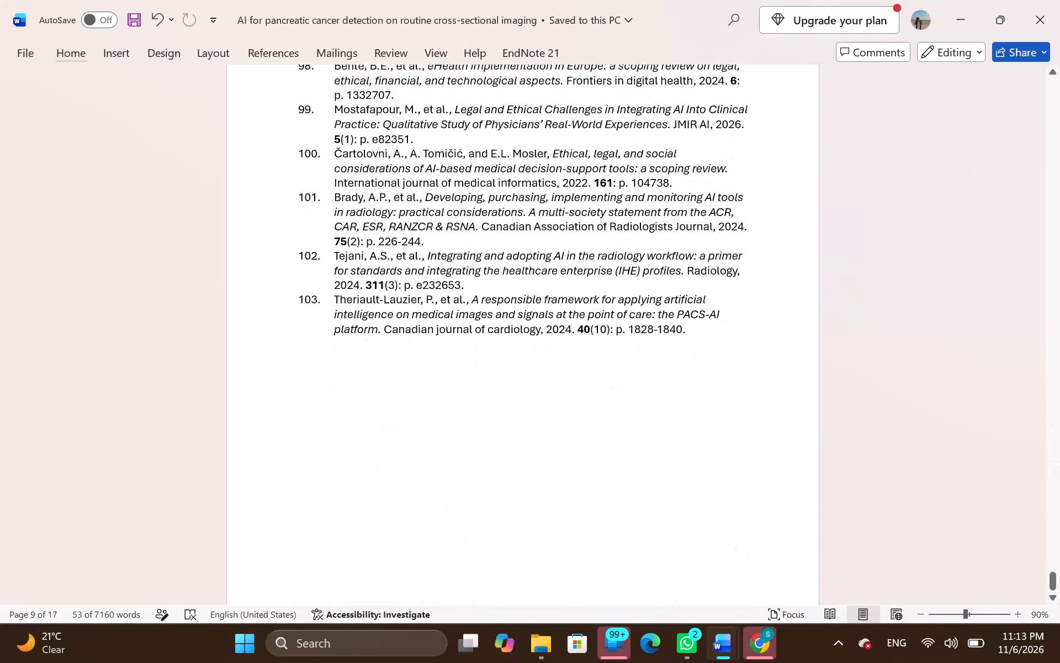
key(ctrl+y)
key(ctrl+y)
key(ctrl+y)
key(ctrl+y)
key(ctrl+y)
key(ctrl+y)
Check the last references in the saved copy against the full reference list in the other copy.
scroll(558, 206, up, 1)
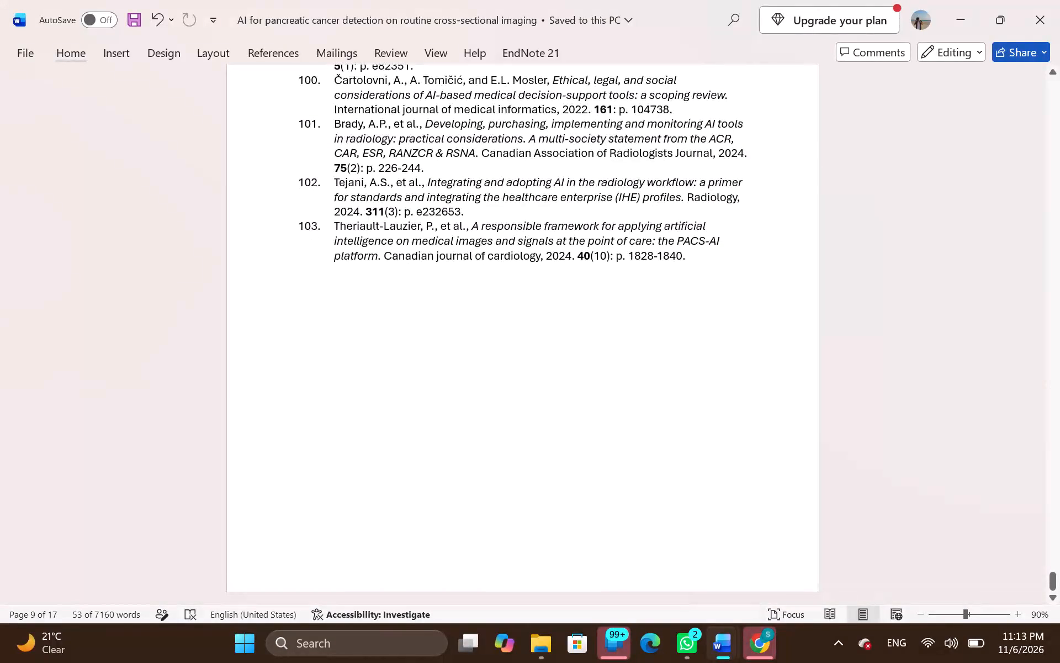
scroll(558, 206, up, 3)
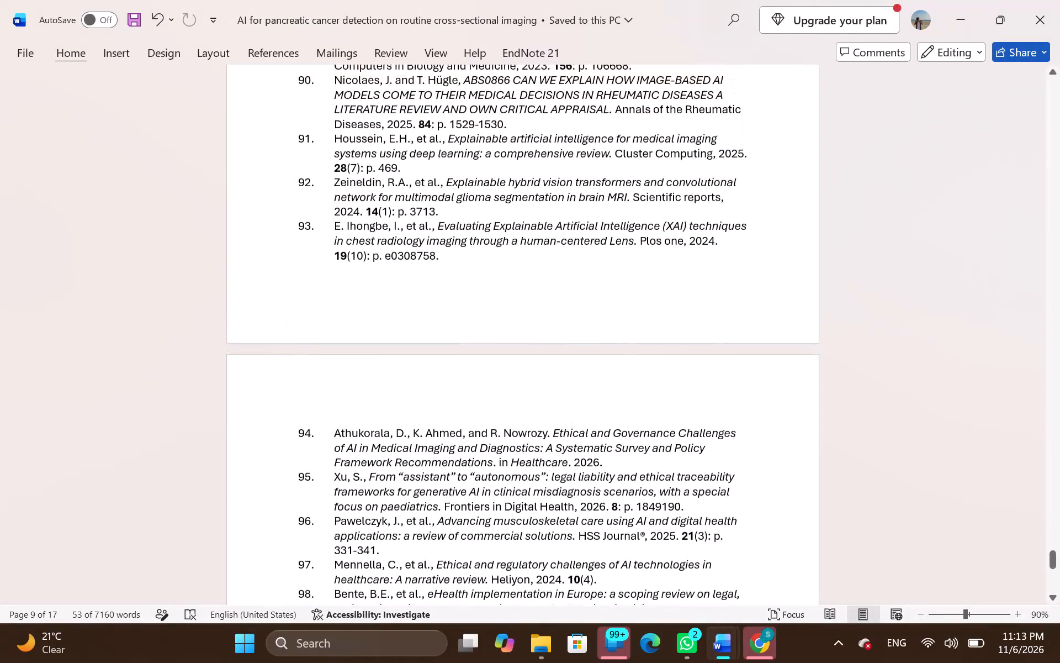
key(alt+Tab)
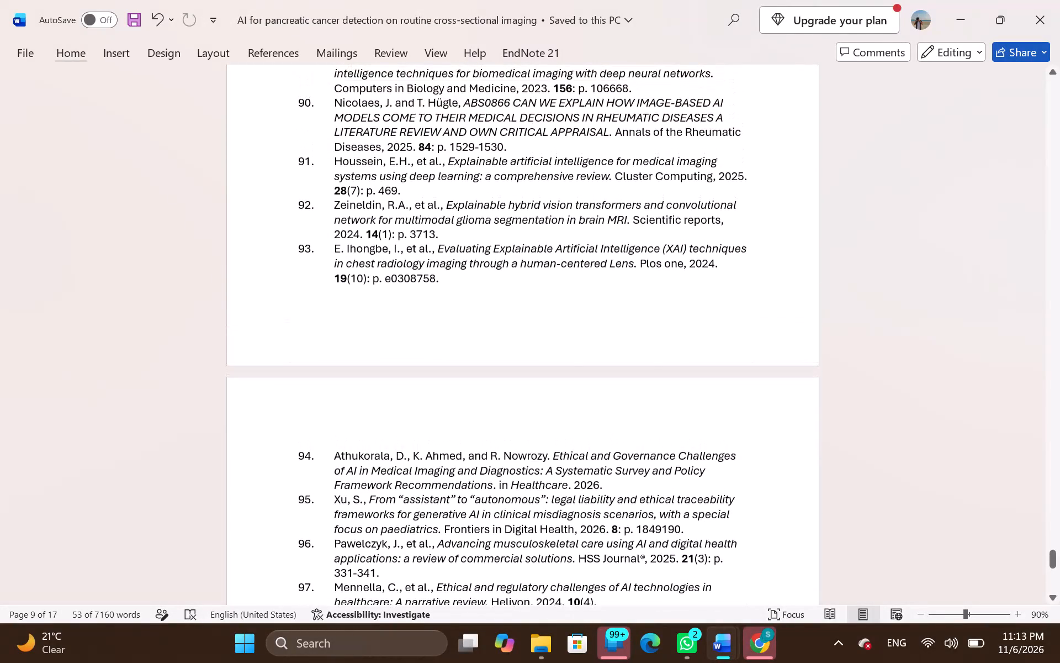
scroll(558, 206, down, 5)
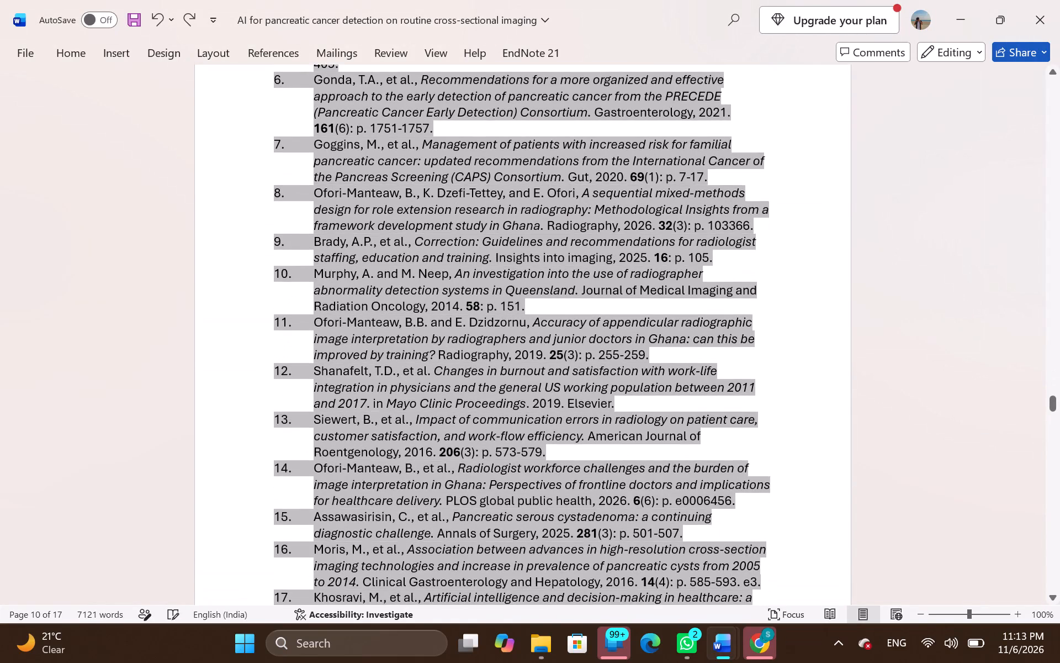
scroll(558, 206, down, 4)
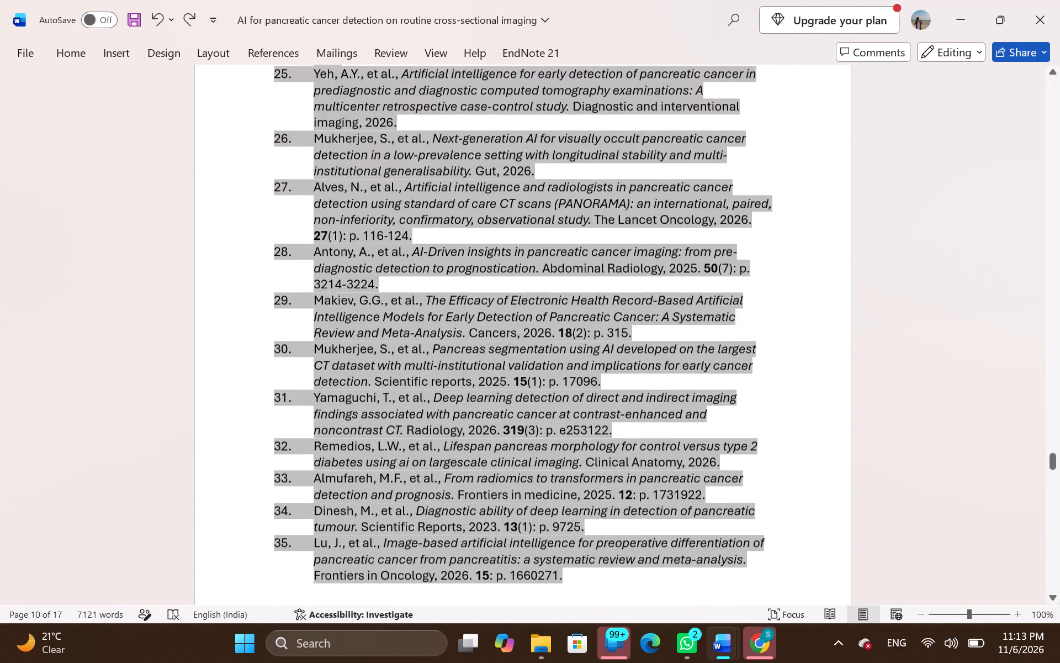
scroll(558, 206, down, 3)
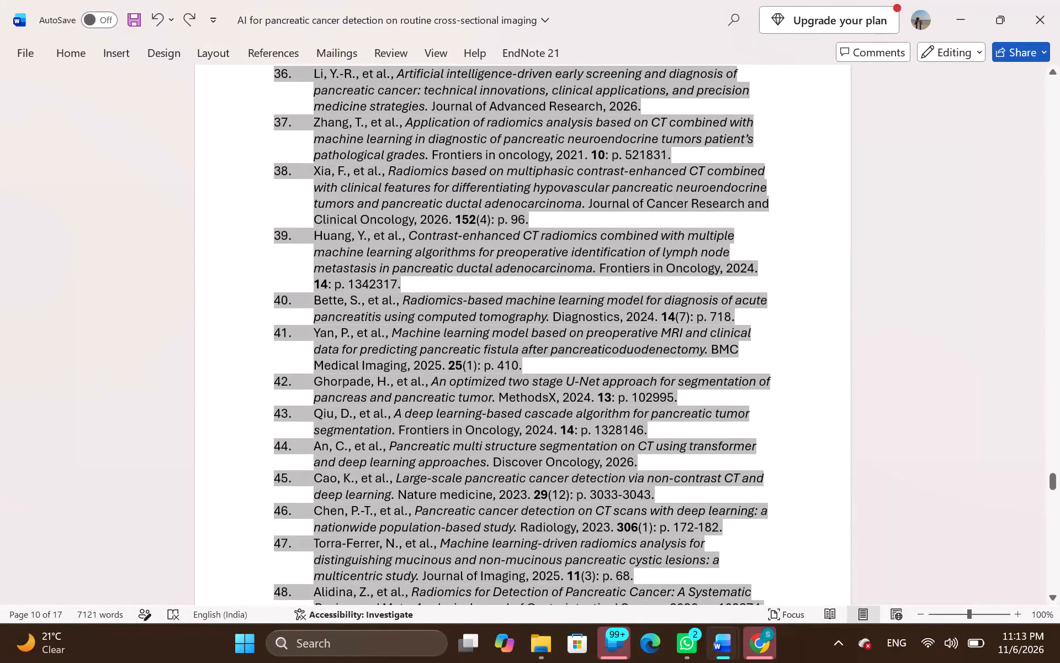
scroll(558, 206, down, 4)
scroll(558, 206, up, 1)
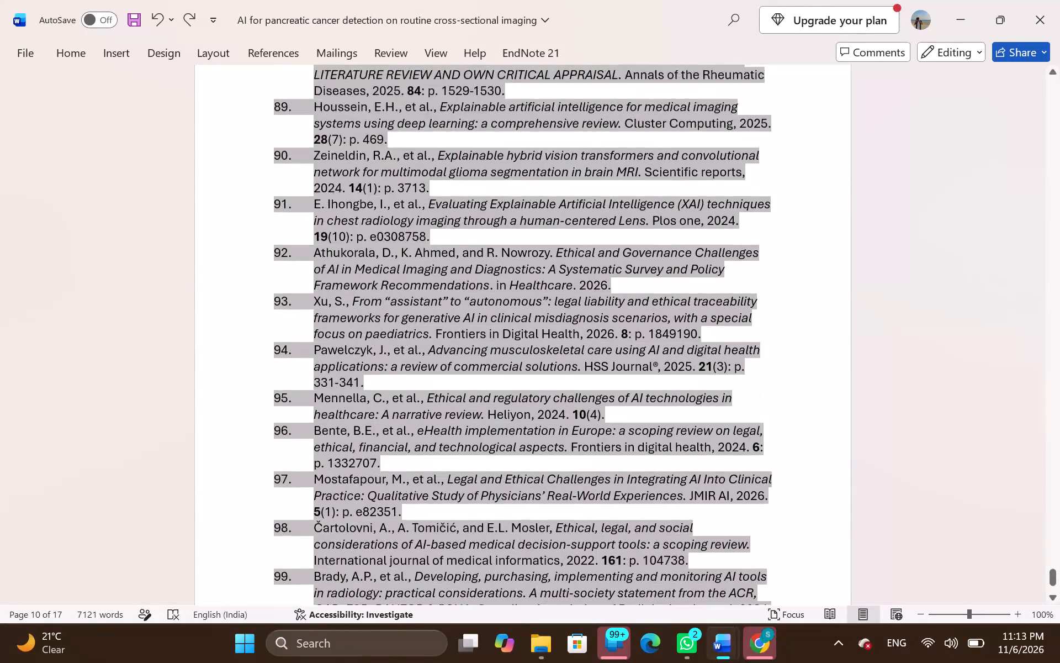
scroll(558, 206, up, 4)
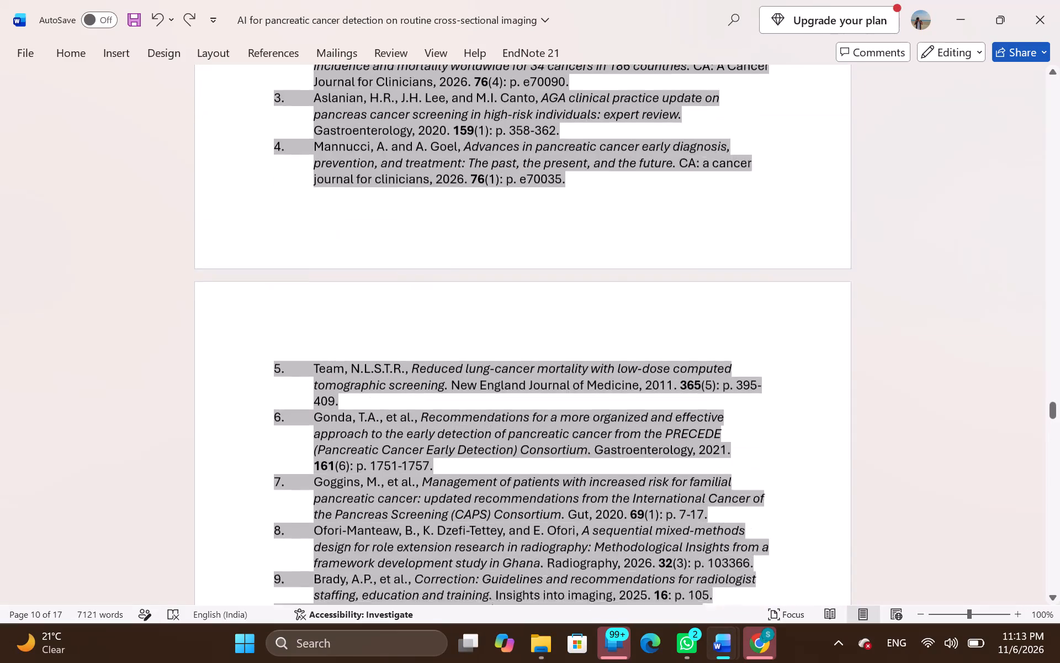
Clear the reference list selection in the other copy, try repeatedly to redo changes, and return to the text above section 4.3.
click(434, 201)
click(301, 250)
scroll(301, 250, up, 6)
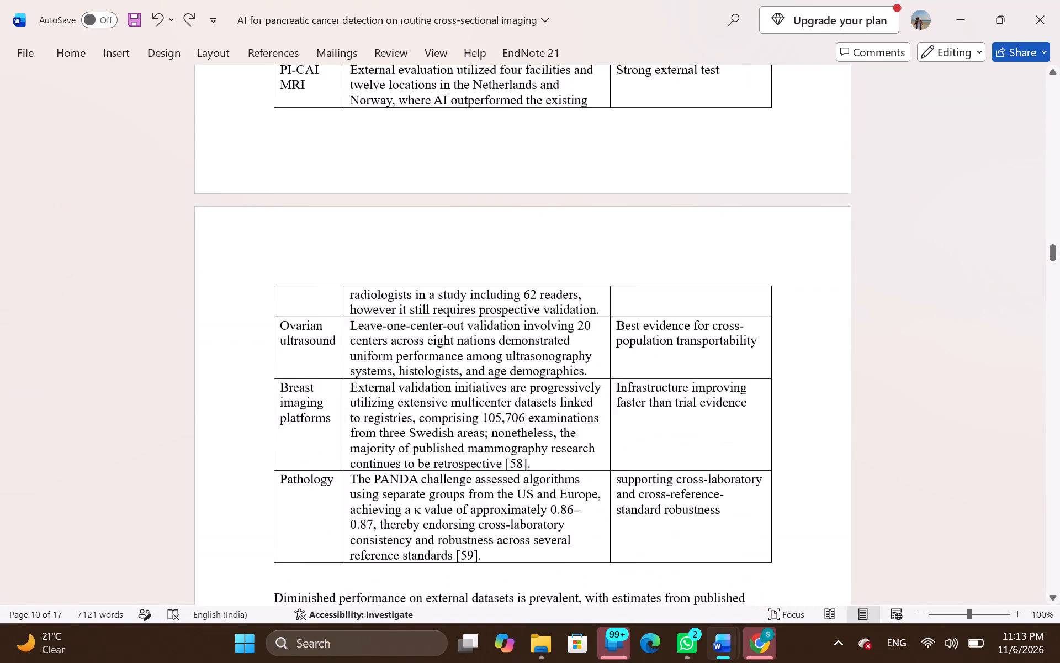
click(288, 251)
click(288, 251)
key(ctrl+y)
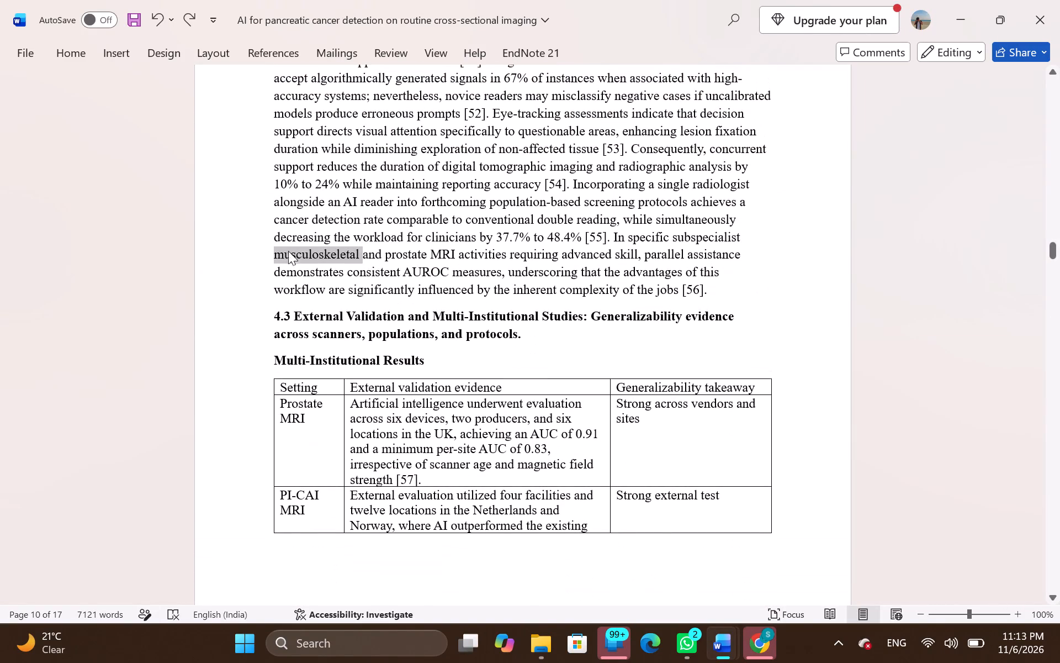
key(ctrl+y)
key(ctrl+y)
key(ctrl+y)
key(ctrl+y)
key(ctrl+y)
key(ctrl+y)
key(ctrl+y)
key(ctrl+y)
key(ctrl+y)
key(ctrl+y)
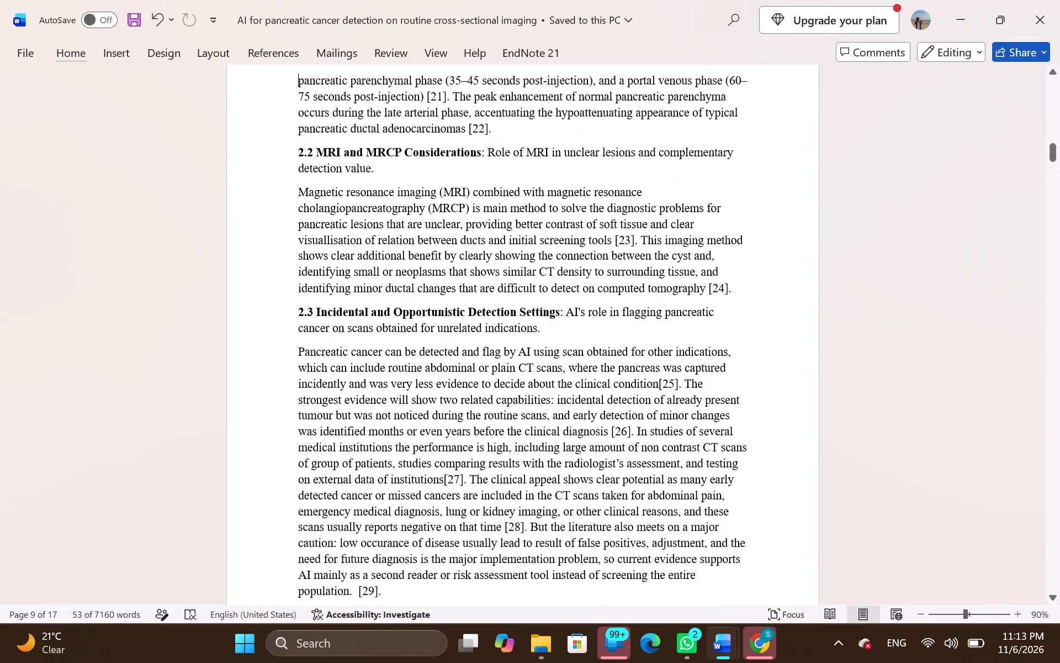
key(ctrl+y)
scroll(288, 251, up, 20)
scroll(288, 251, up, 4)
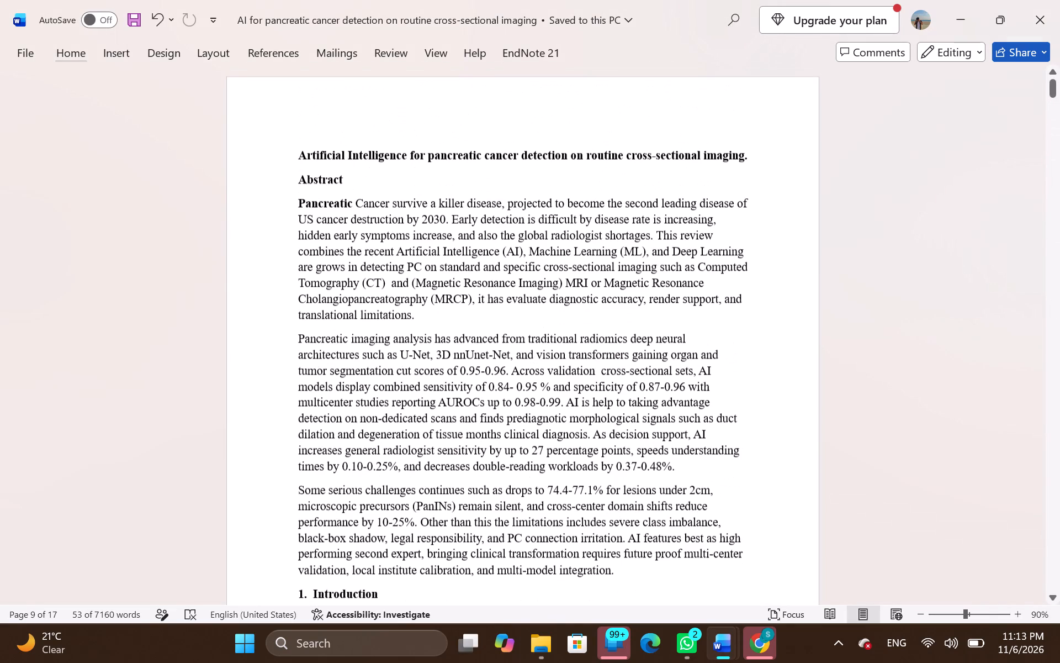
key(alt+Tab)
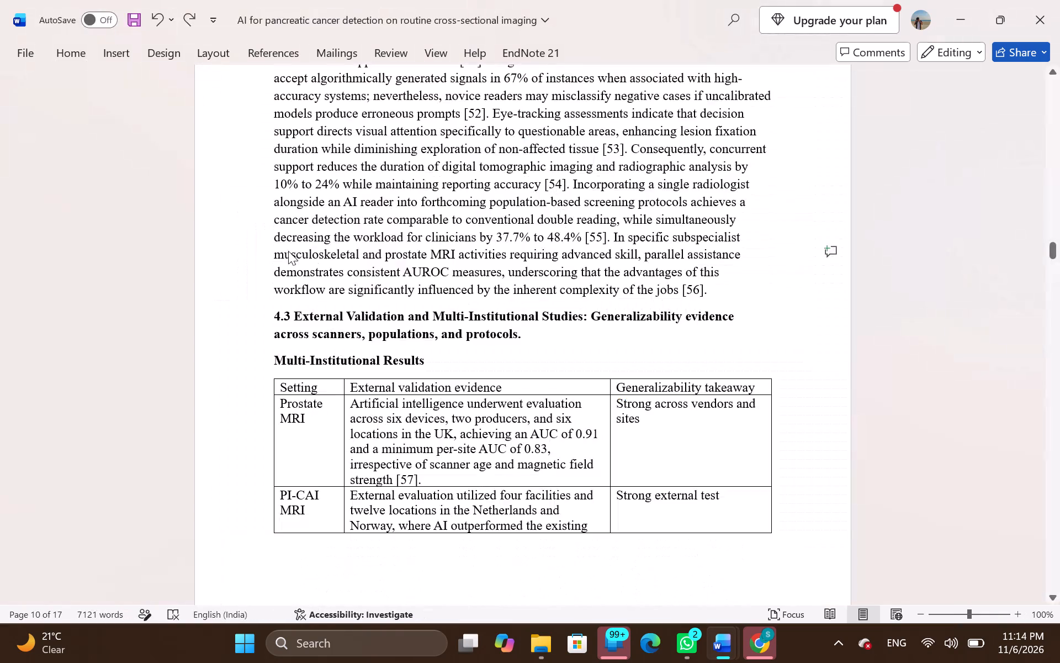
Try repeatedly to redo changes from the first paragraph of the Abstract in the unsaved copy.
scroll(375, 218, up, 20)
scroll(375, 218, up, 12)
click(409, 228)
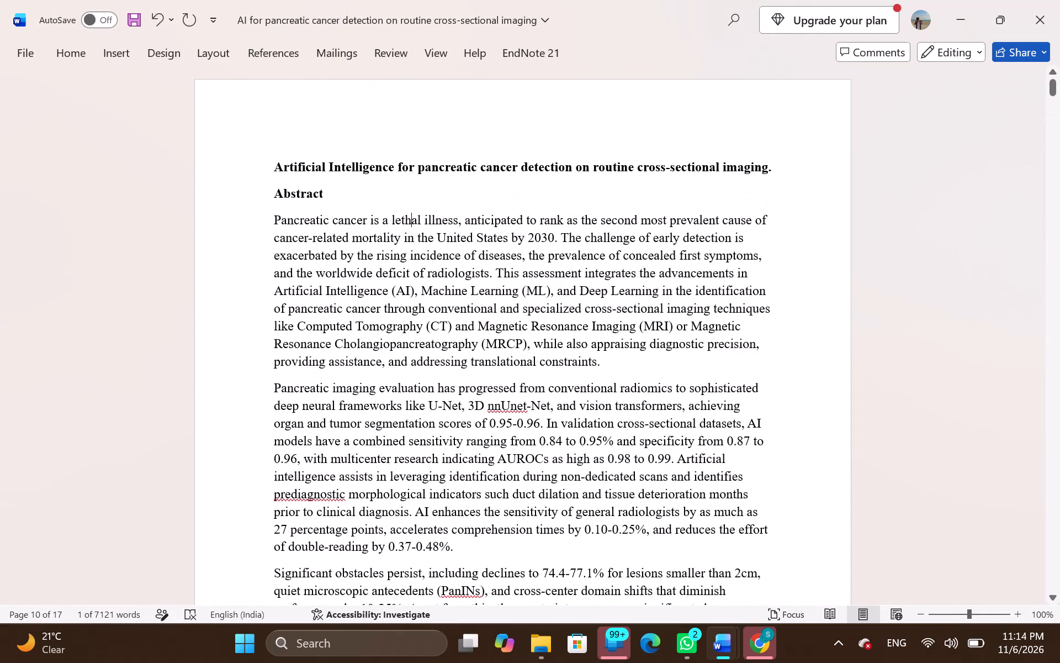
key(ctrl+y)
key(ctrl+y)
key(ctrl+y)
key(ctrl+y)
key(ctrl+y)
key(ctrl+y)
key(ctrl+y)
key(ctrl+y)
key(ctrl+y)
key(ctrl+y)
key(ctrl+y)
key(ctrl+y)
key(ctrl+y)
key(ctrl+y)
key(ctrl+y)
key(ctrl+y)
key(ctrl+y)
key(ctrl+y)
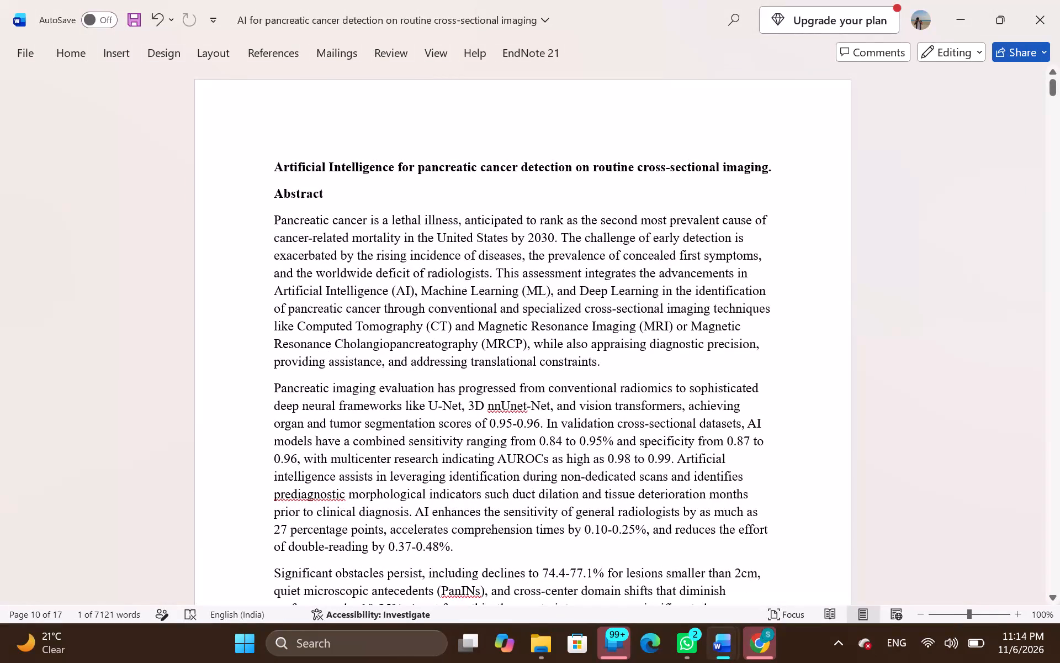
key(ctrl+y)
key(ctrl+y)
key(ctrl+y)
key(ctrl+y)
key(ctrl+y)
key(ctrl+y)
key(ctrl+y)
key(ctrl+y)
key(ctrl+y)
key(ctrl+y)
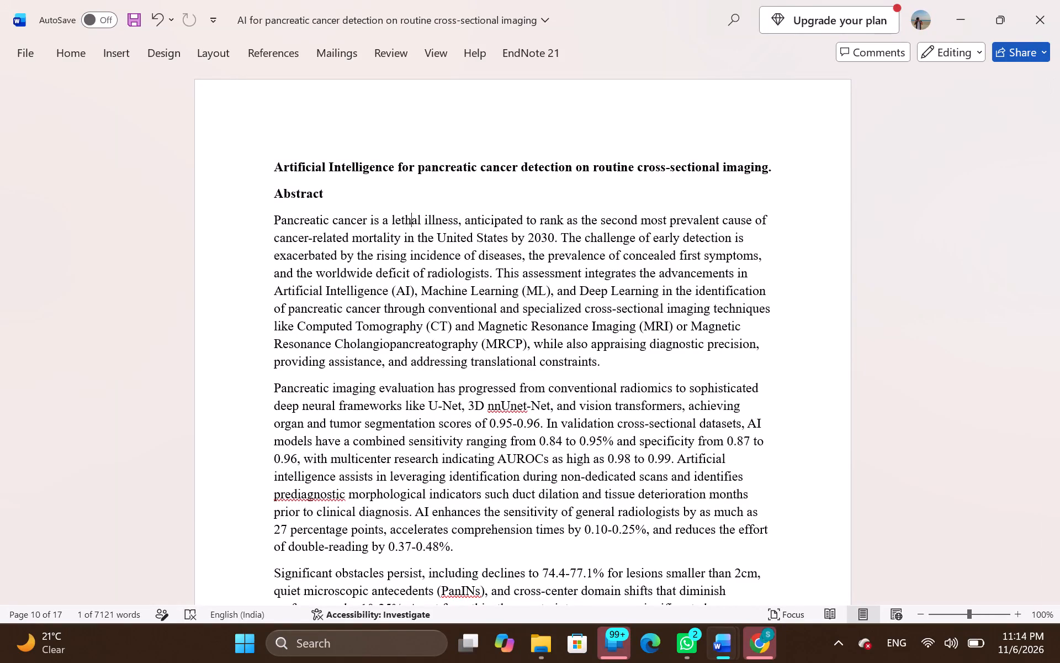
Look over the reference list and section 5.4 in the unsaved copy, and the corresponding section 5.4 in the saved copy.
scroll(491, 365, down, 14)
scroll(491, 365, up, 2)
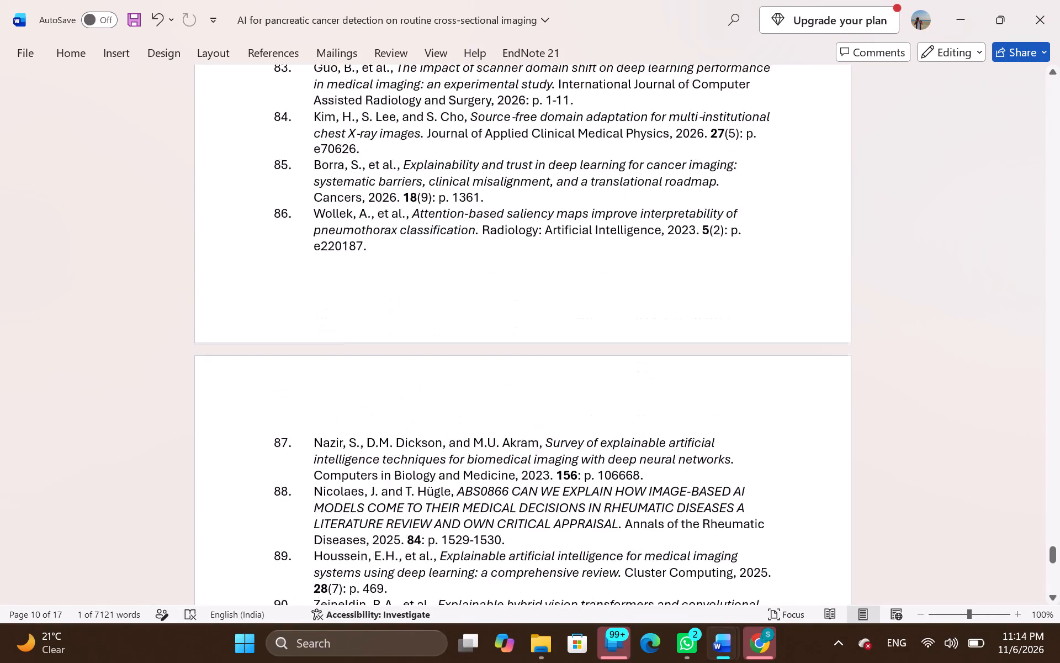
scroll(491, 365, up, 7)
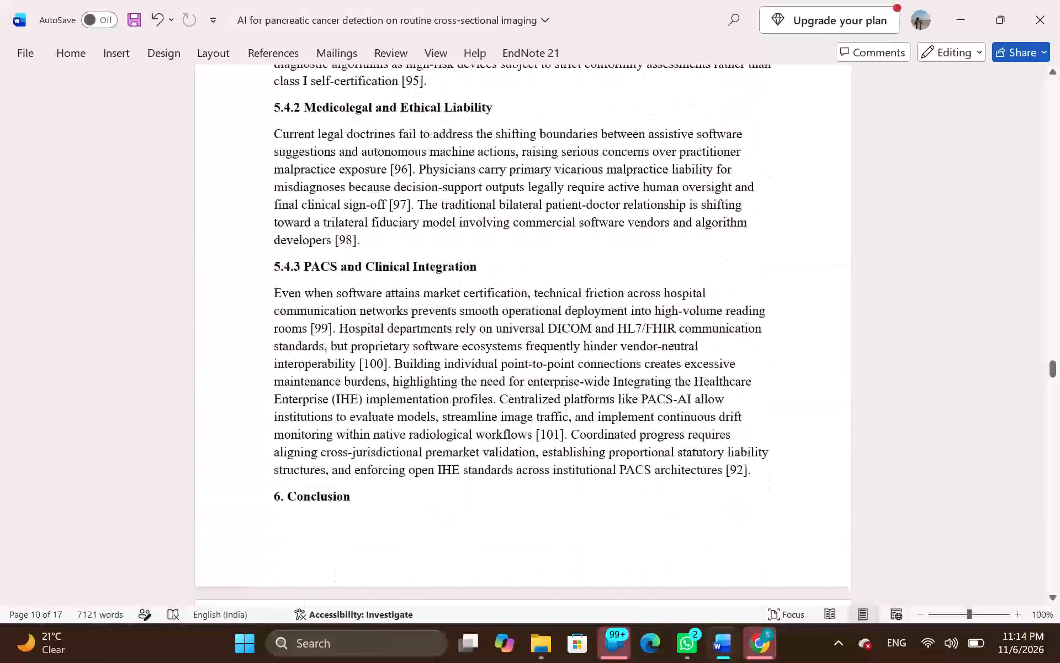
key(alt+Tab)
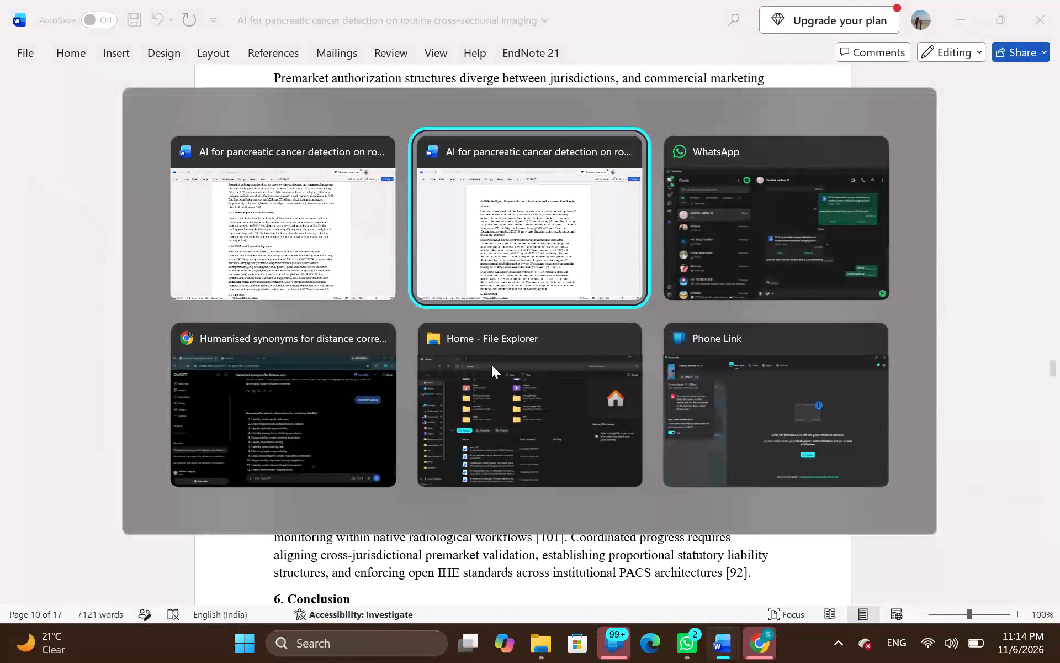
scroll(374, 431, down, 5)
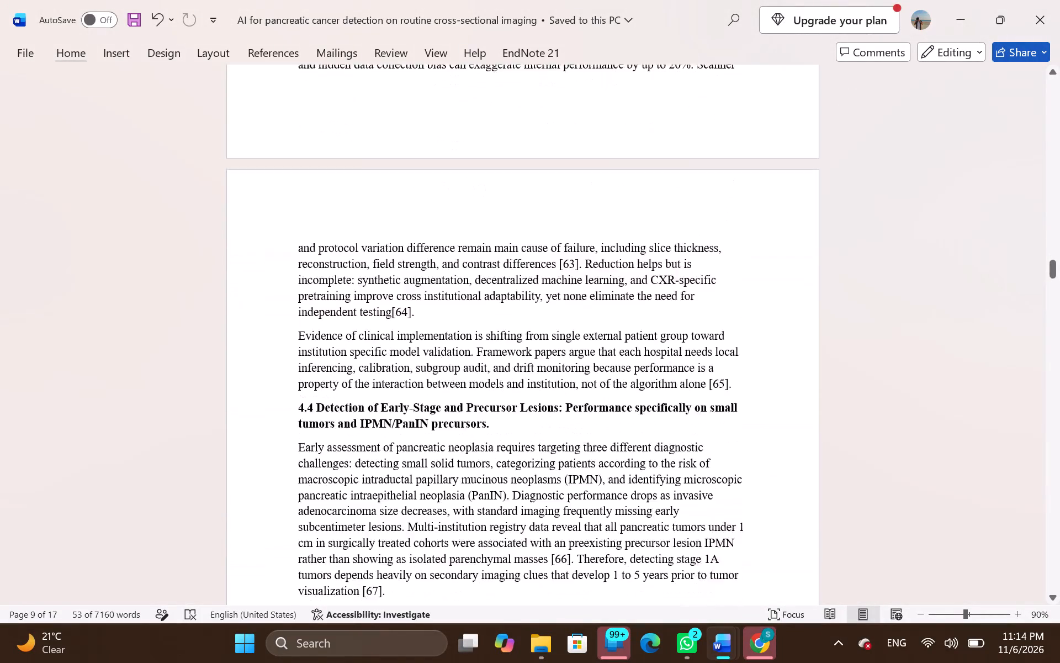
scroll(374, 431, down, 4)
scroll(374, 431, up, 1)
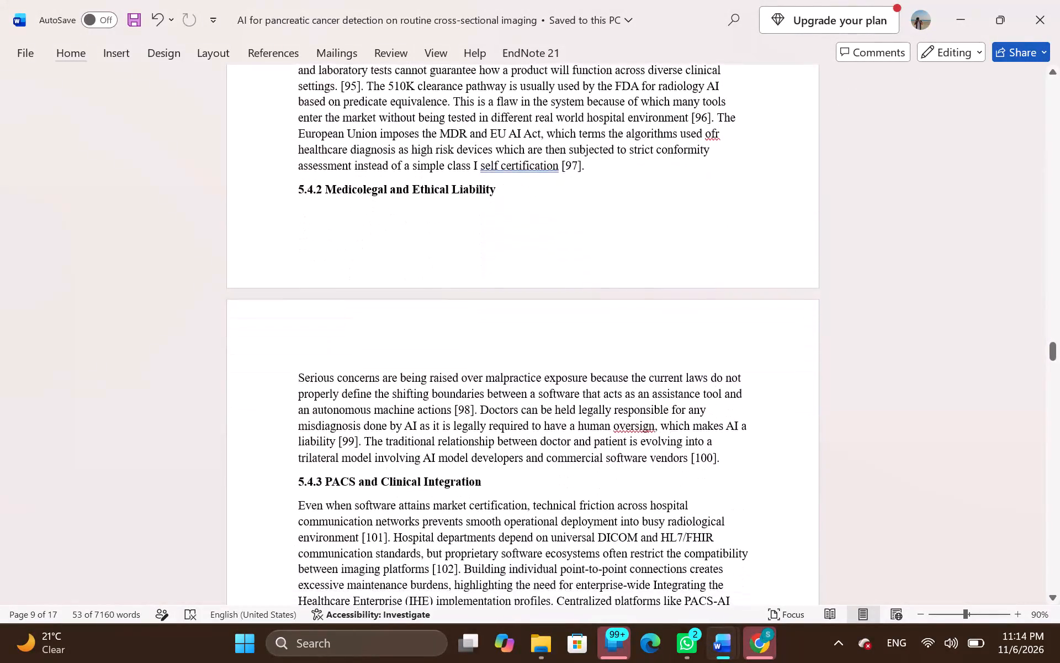
scroll(374, 431, up, 3)
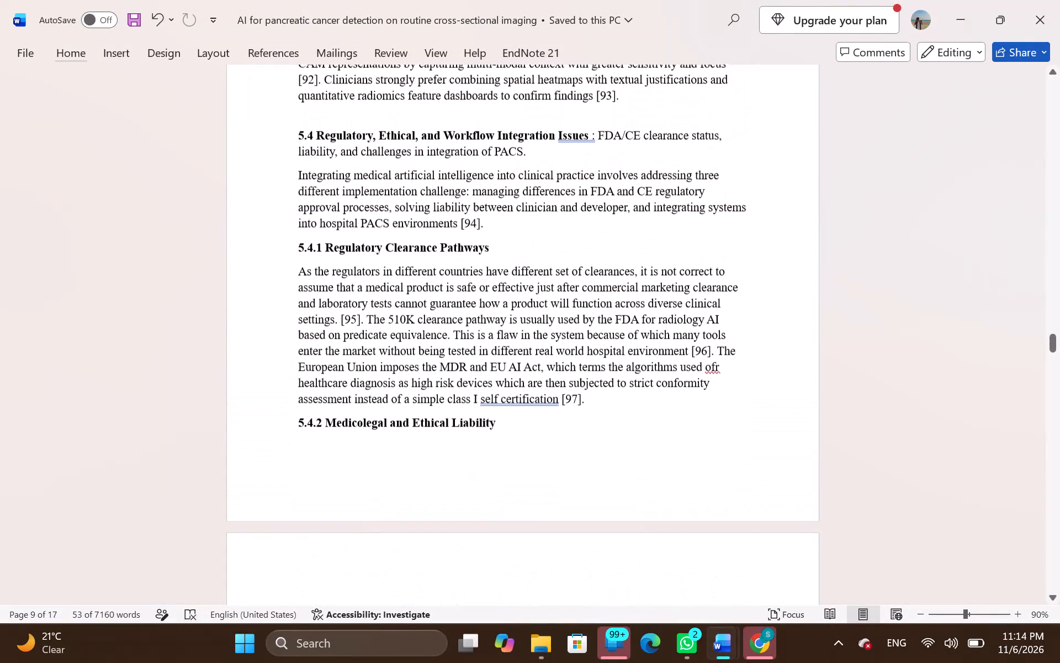
scroll(374, 431, up, 1)
Compare the wording and citation numbers of sections 5.4.1 to 5.4.3 between the two copies, up to the Conclusion.
key(alt+Tab)
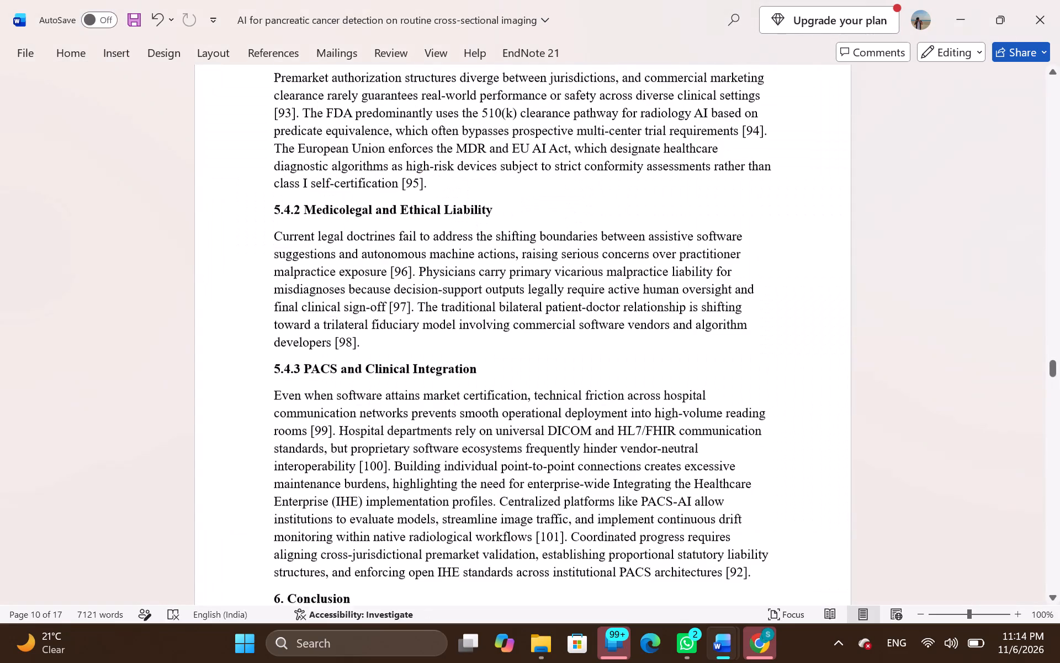
key(alt+Tab)
scroll(374, 431, down, 1)
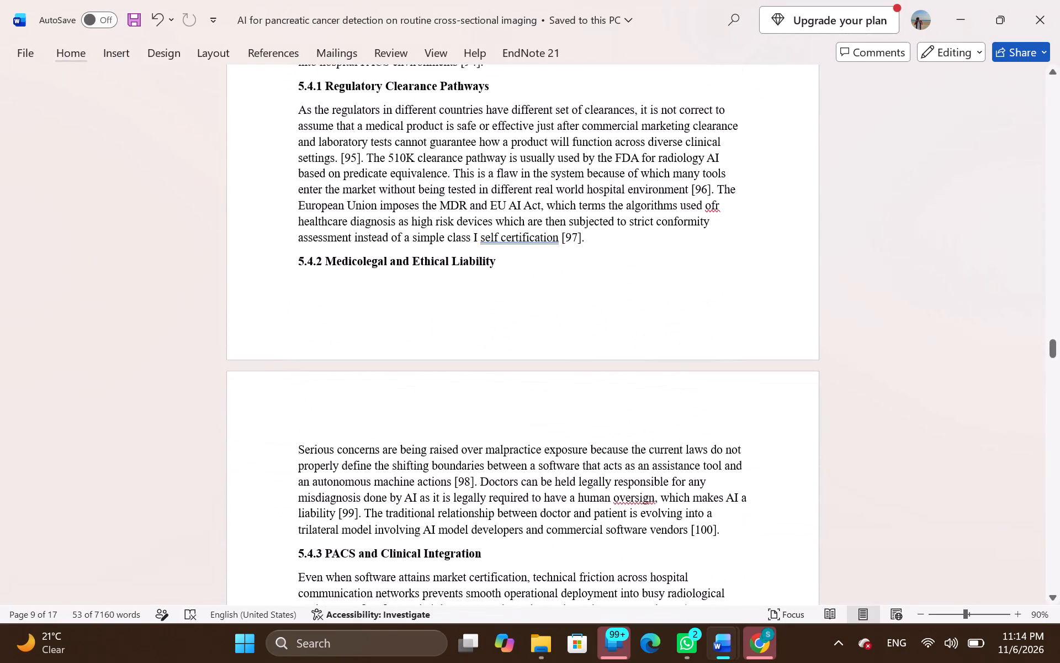
scroll(374, 431, down, 1)
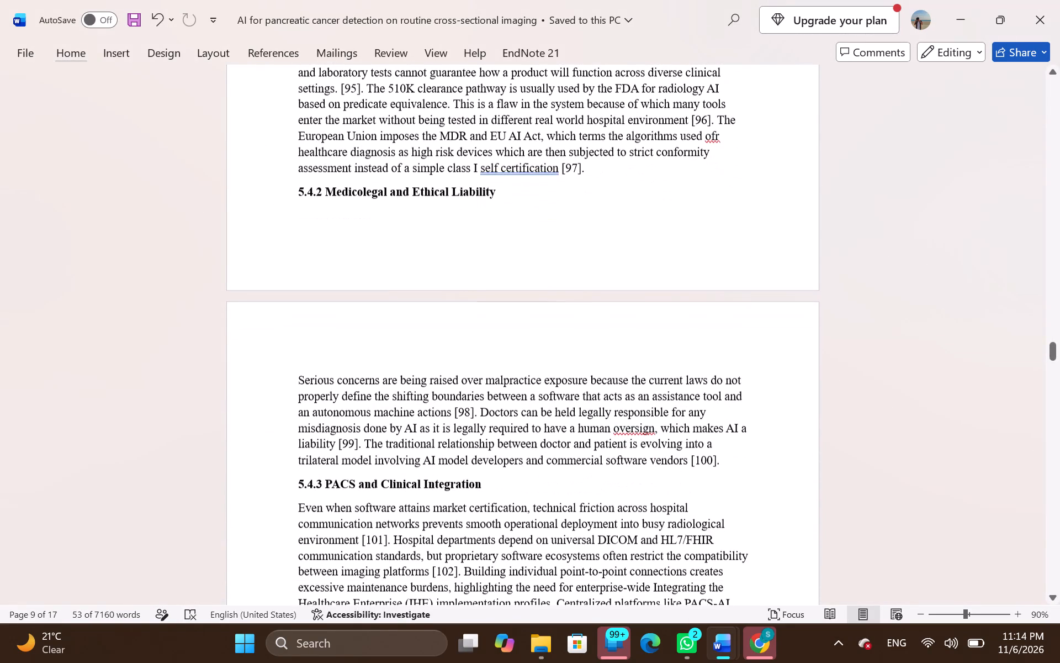
scroll(374, 431, down, 1)
key(alt+Tab)
scroll(374, 431, down, 1)
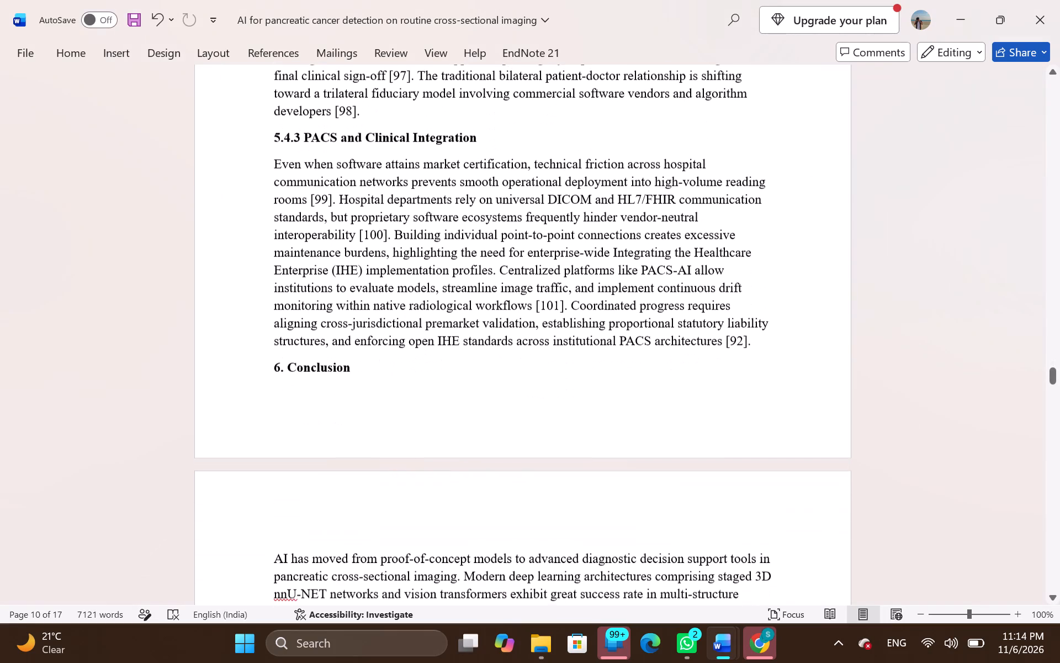
key(alt+Tab)
scroll(374, 431, down, 1)
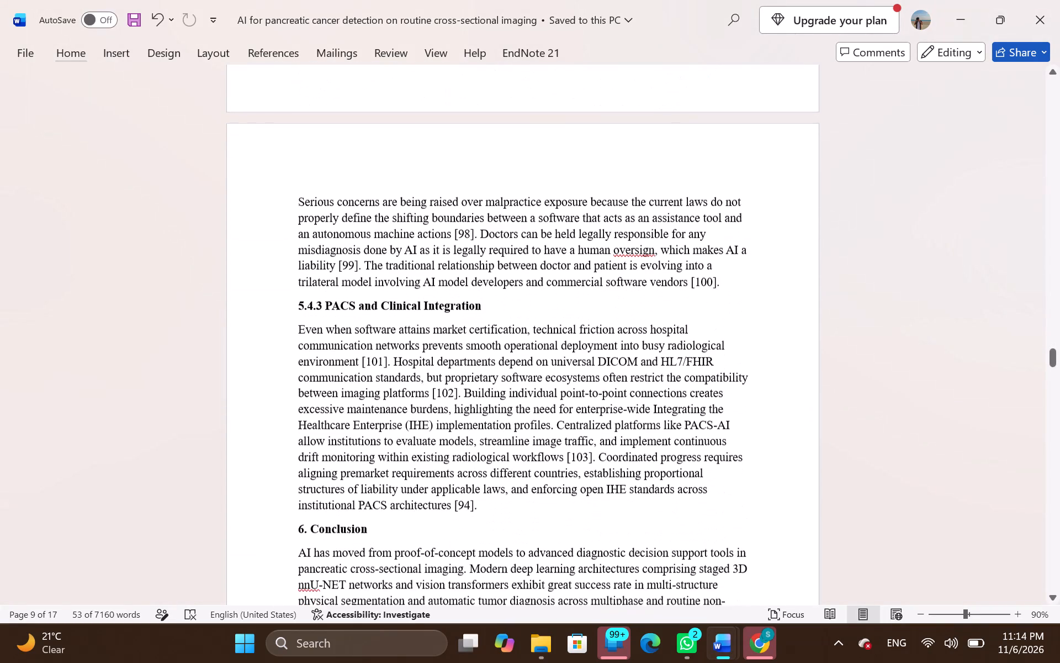
scroll(374, 431, down, 1)
key(alt+Tab)
scroll(374, 431, down, 3)
scroll(374, 431, up, 11)
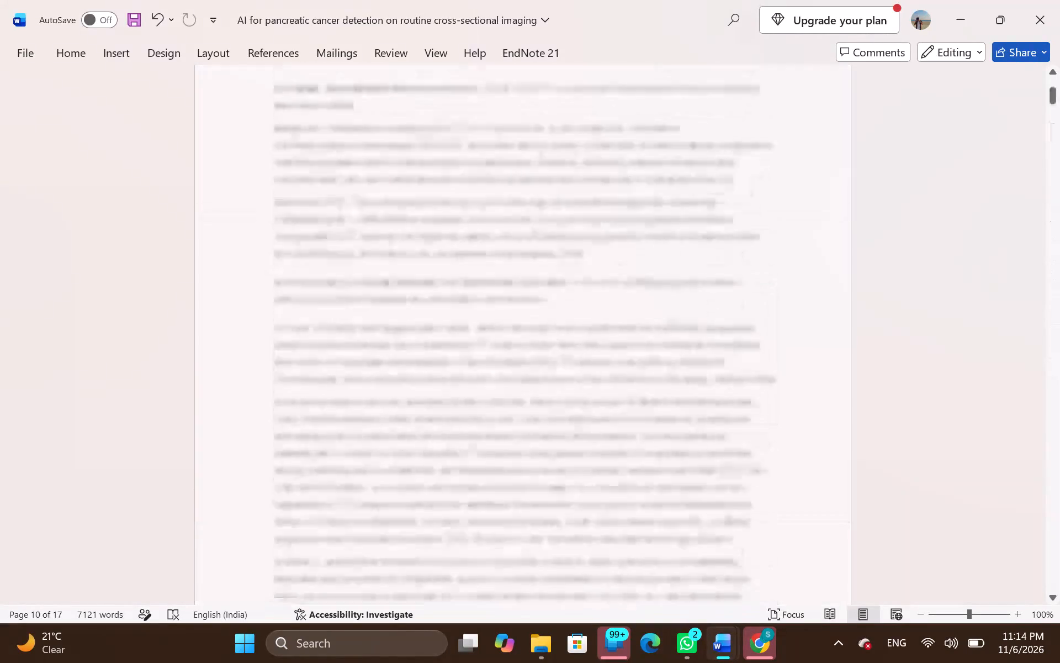
scroll(347, 269, up, 4)
Start saving the unsaved copy under a new name and choose the folder Work > Smartlab > Review Paper on Local Disk (C:).
click(17, 51)
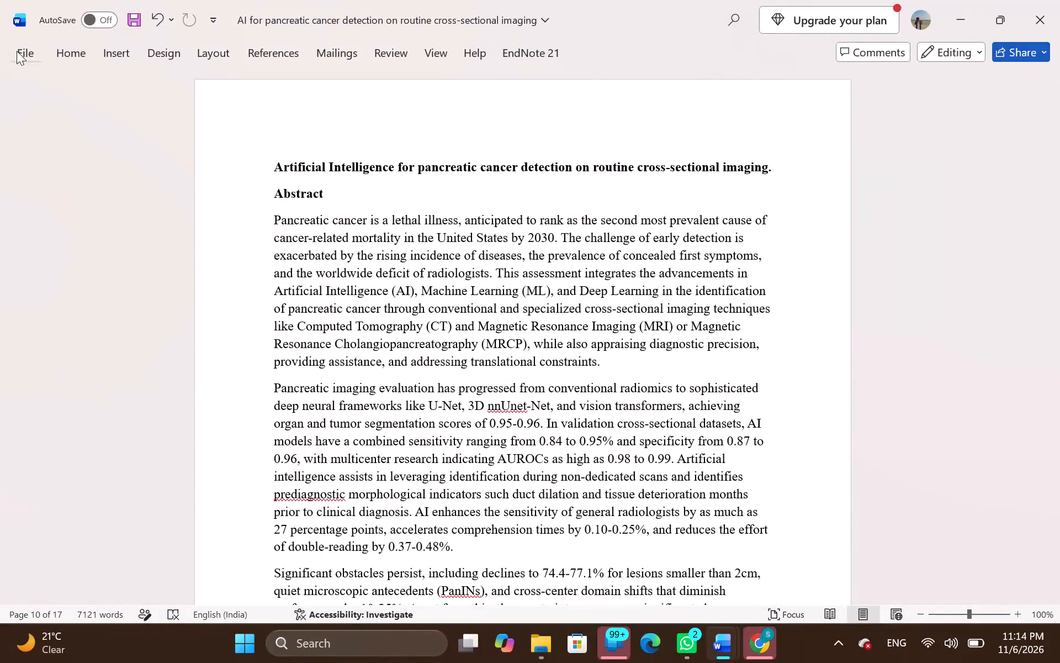
click(66, 296)
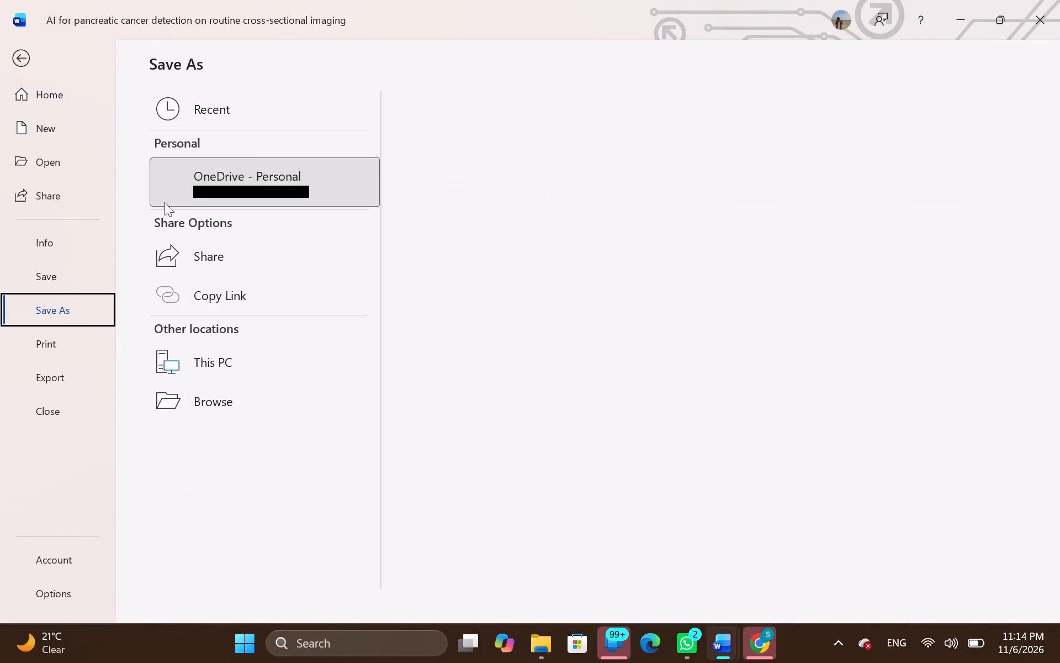
click(253, 438)
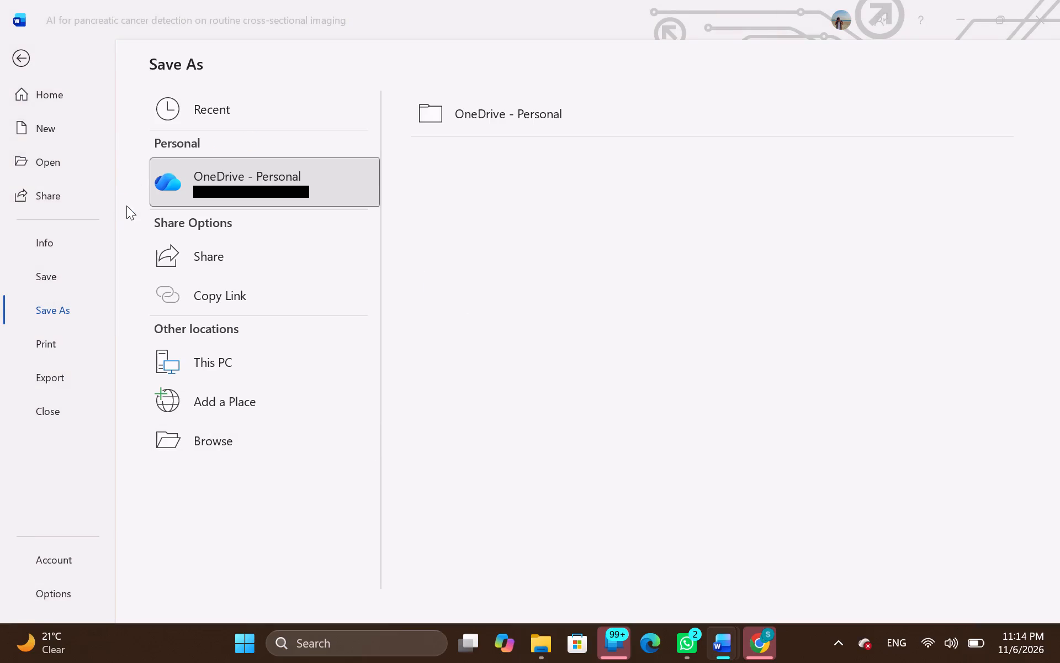
click(78, 197)
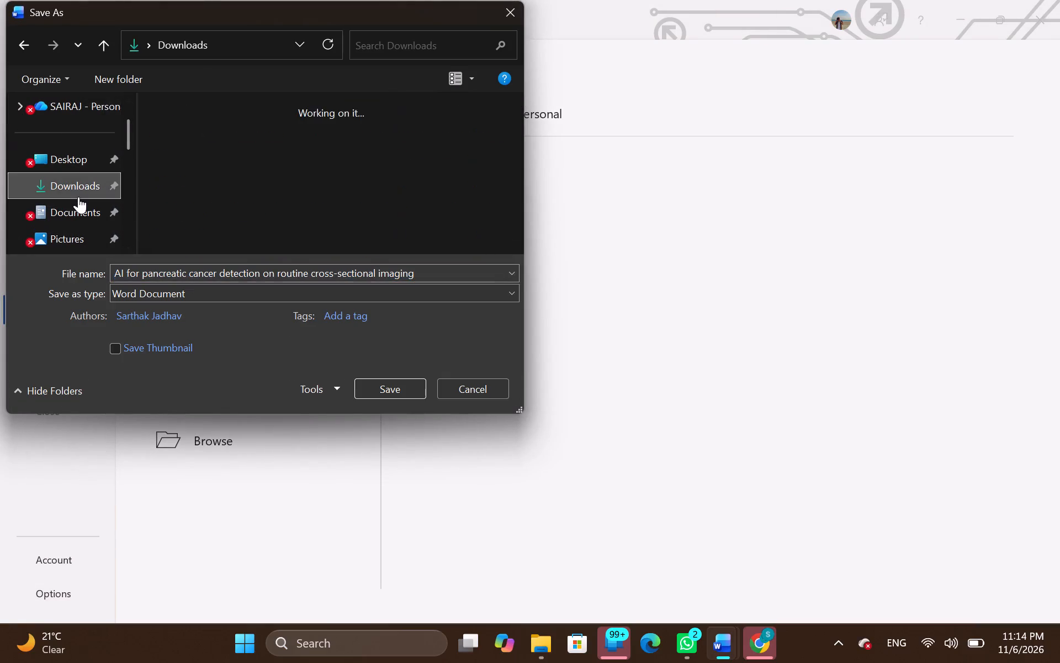
scroll(75, 192, up, 3)
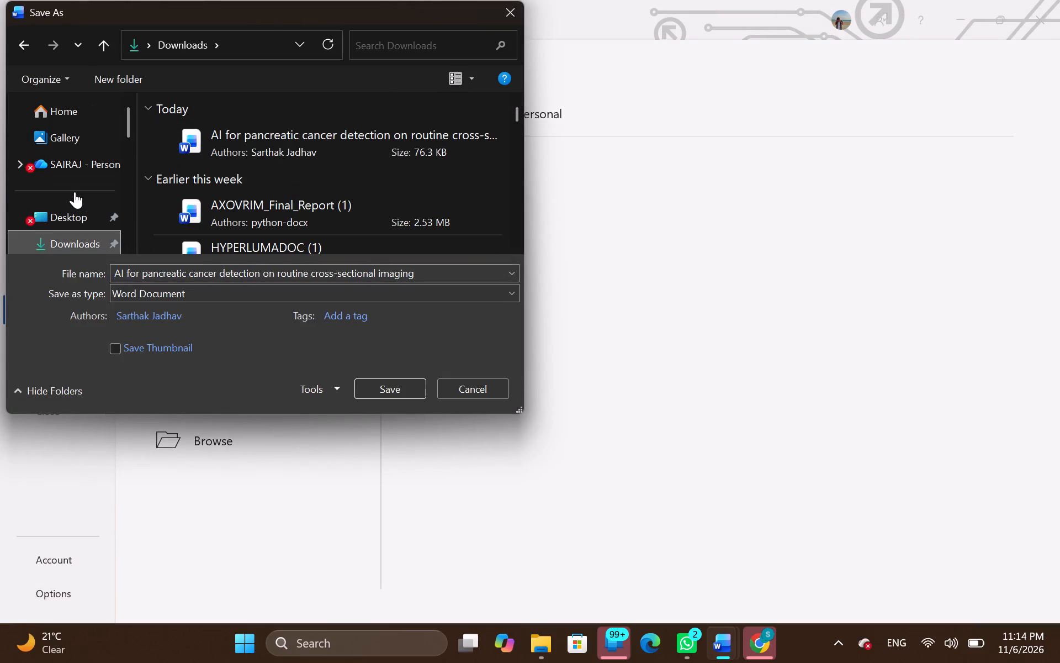
scroll(76, 213, down, 1)
scroll(67, 156, up, 1)
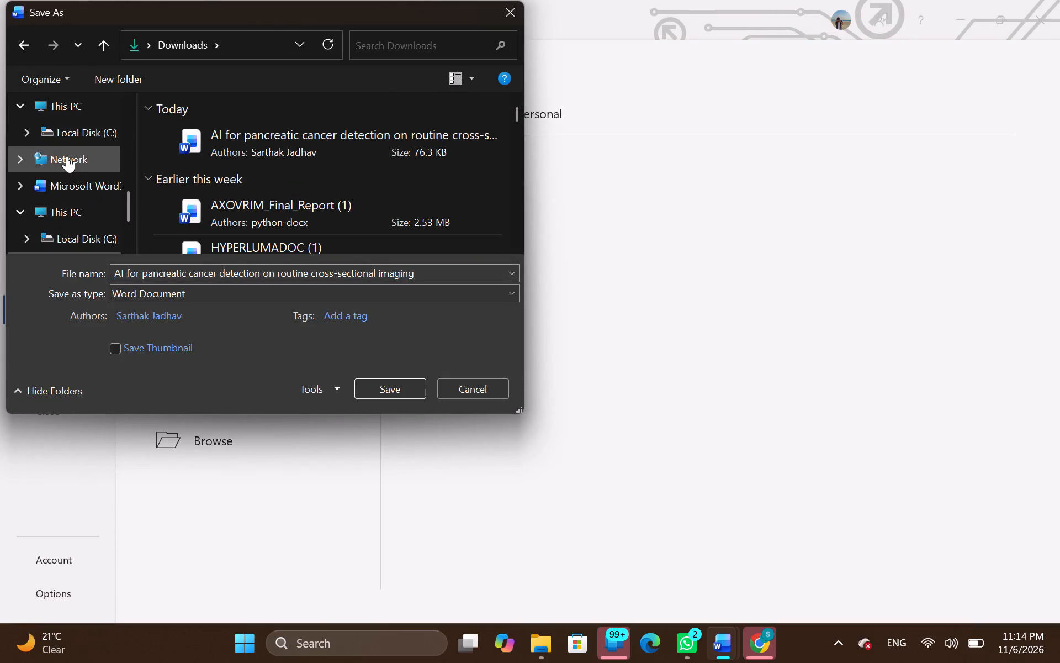
scroll(67, 156, up, 1)
scroll(72, 204, down, 1)
click(87, 235)
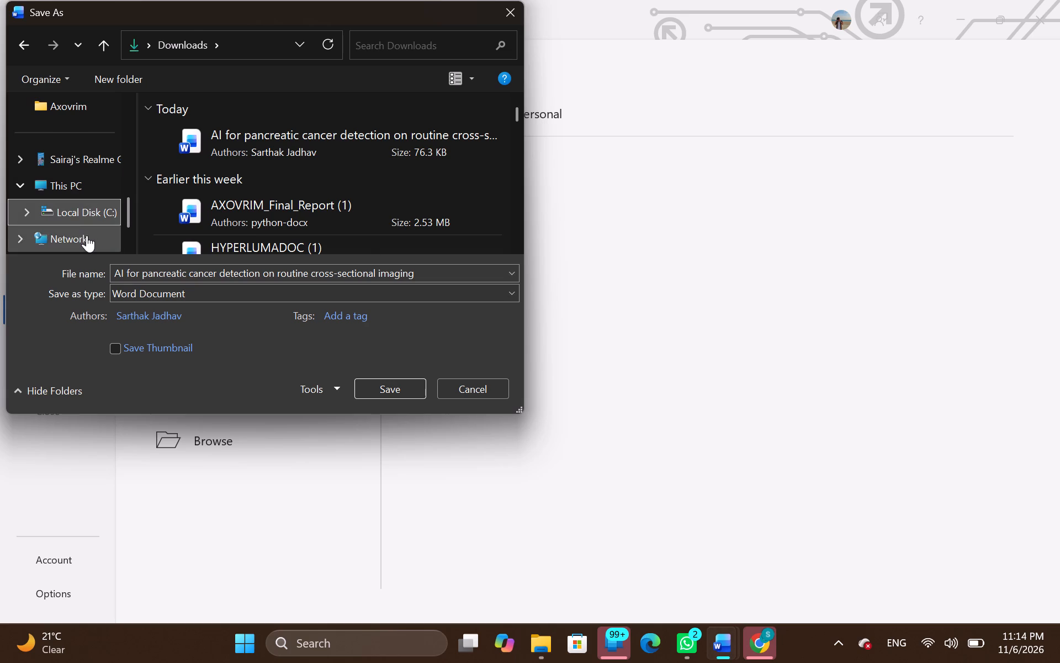
scroll(243, 226, down, 3)
click(243, 226)
double_click(243, 226)
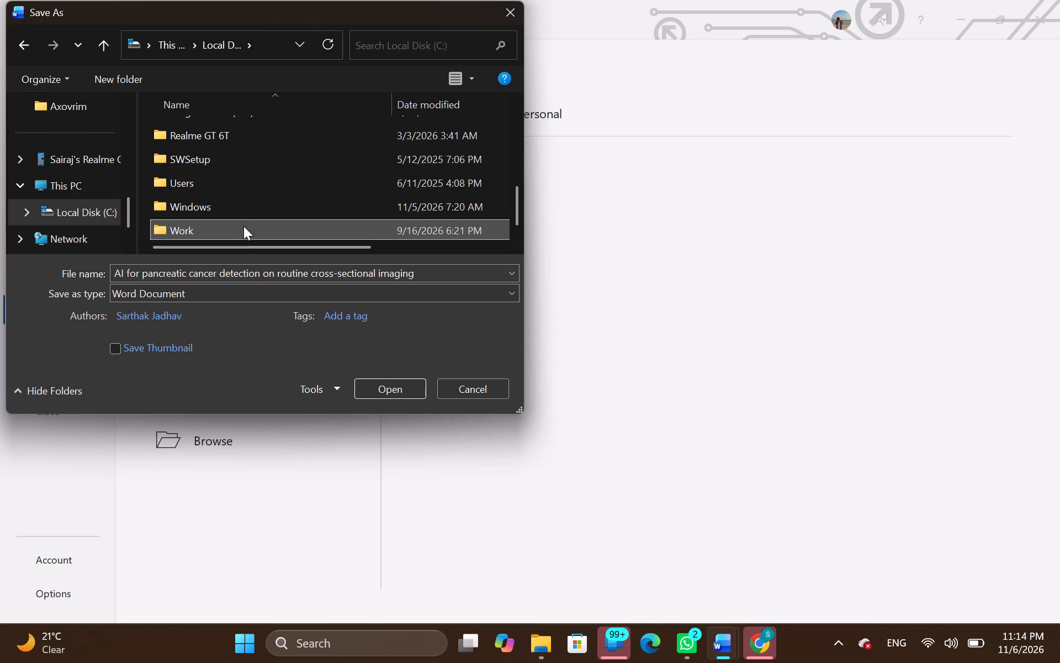
scroll(253, 218, down, 2)
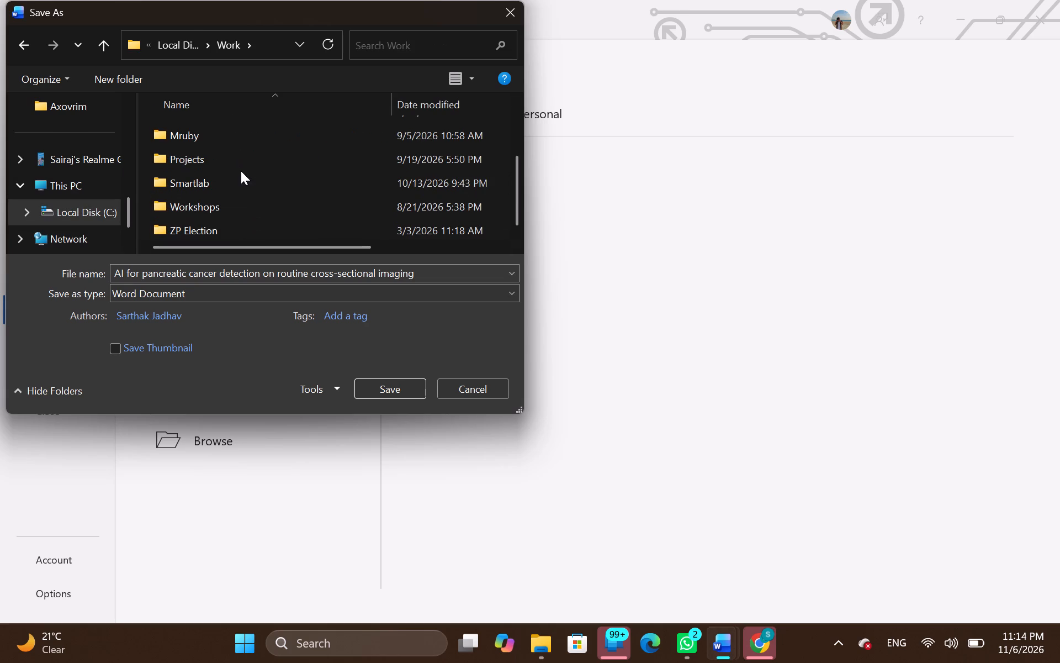
double_click(241, 185)
double_click(255, 154)
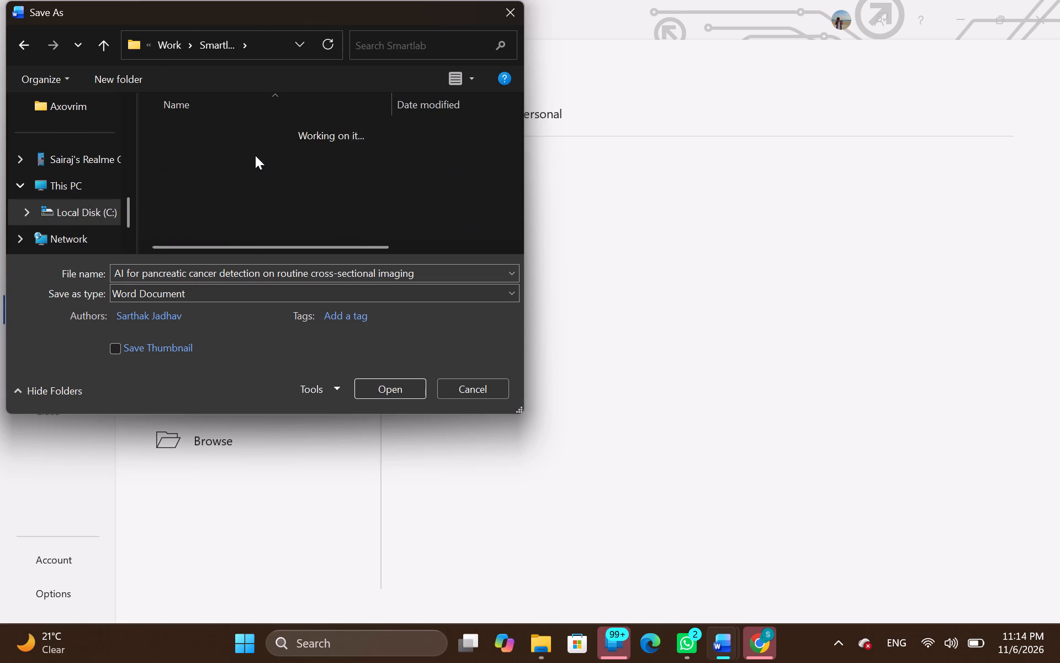
Name the file "mini review after quilbot" and save it as a Word Document in the Review Paper folder.
click(273, 274)
text(mini review afe)
key(BackSpace)
text(terb)
key(BackSpace)
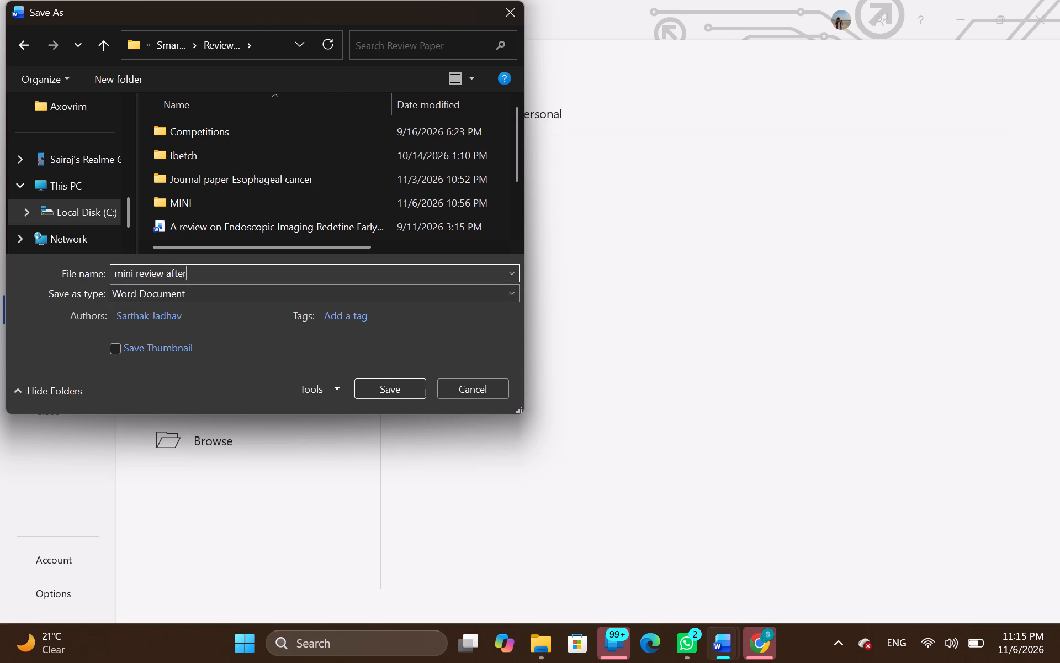
key(space)
text(quilbot)
key(Return)
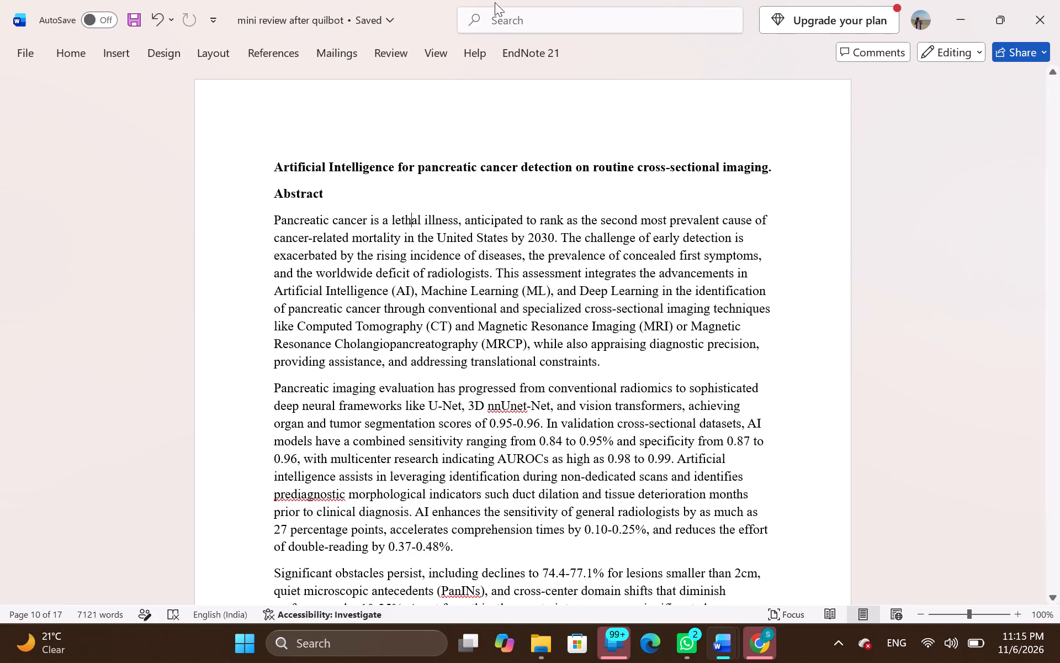
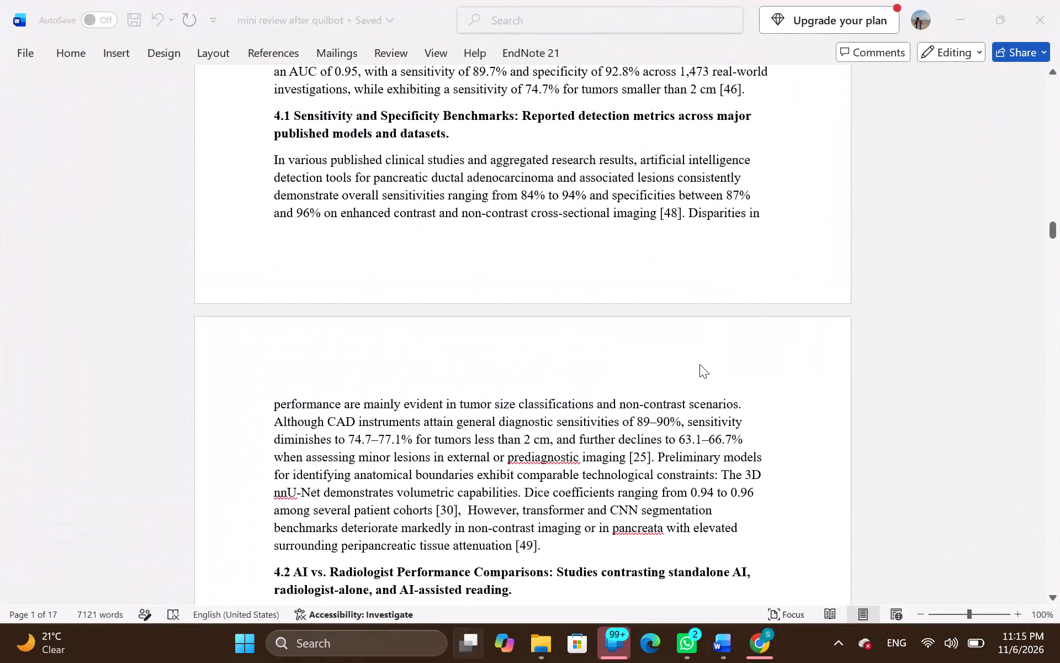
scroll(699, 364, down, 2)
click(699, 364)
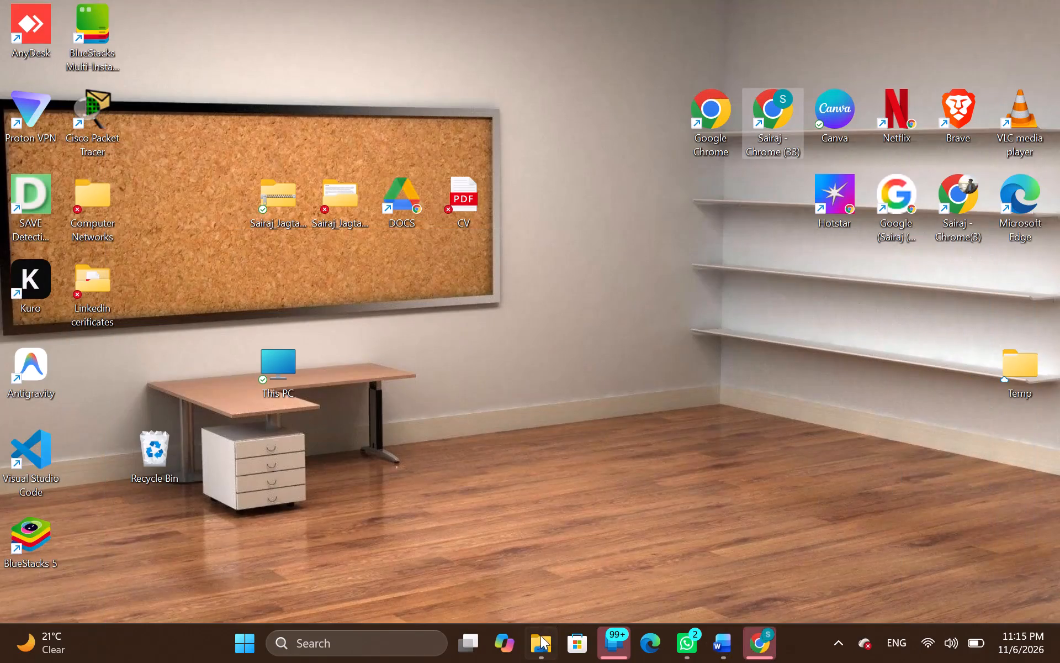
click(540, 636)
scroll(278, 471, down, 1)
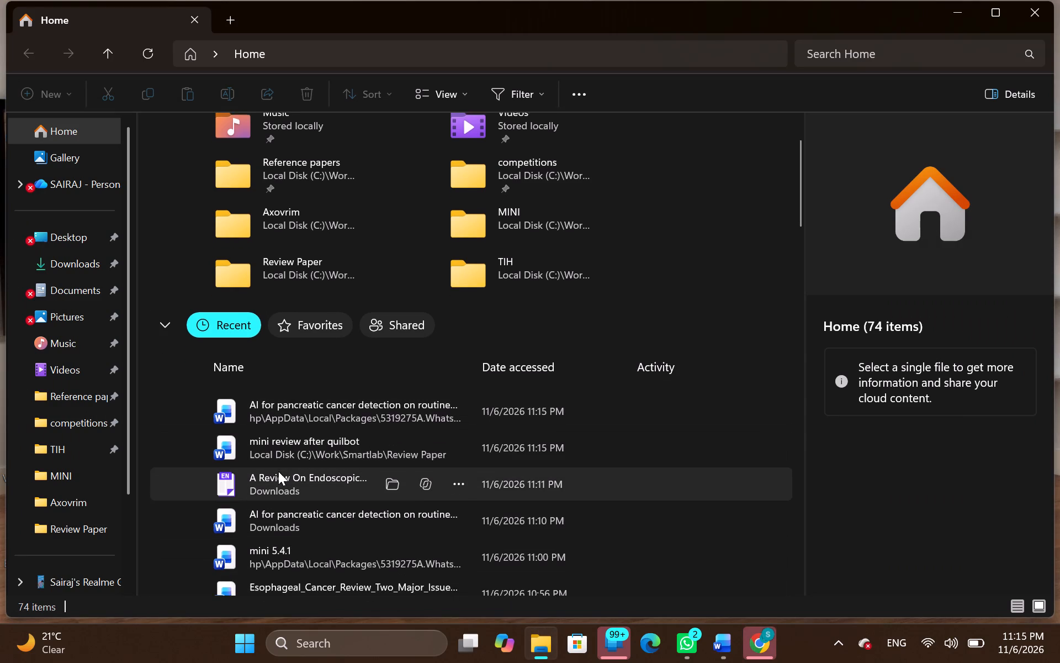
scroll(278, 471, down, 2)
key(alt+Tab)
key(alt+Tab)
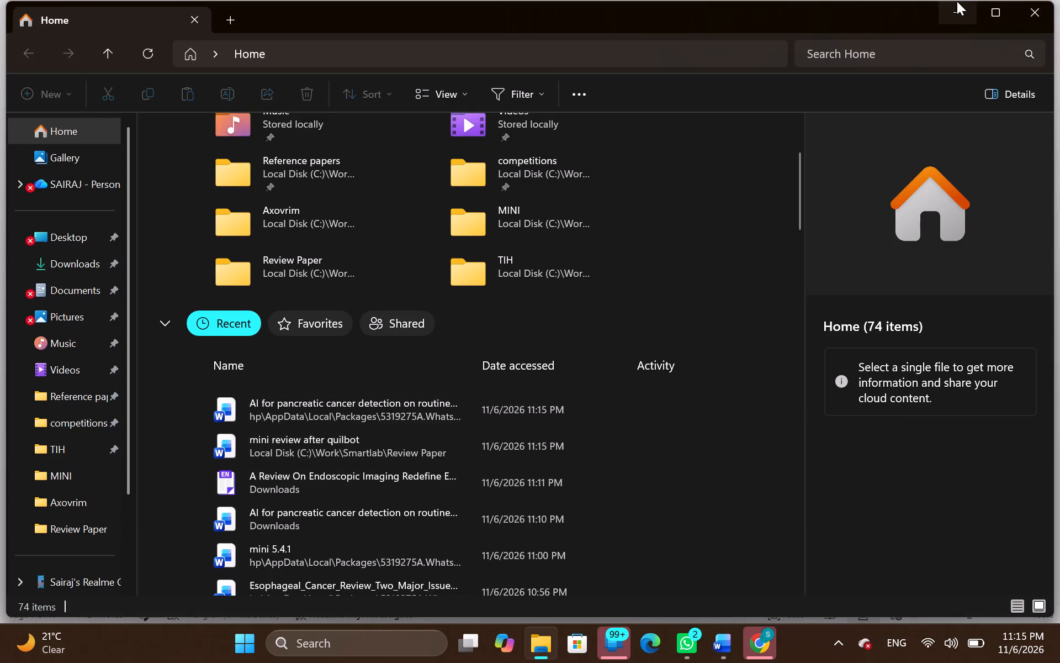
Clear the open windows off the desktop and open Google Chrome with the "SL email" profile.
click(957, 1)
click(945, 13)
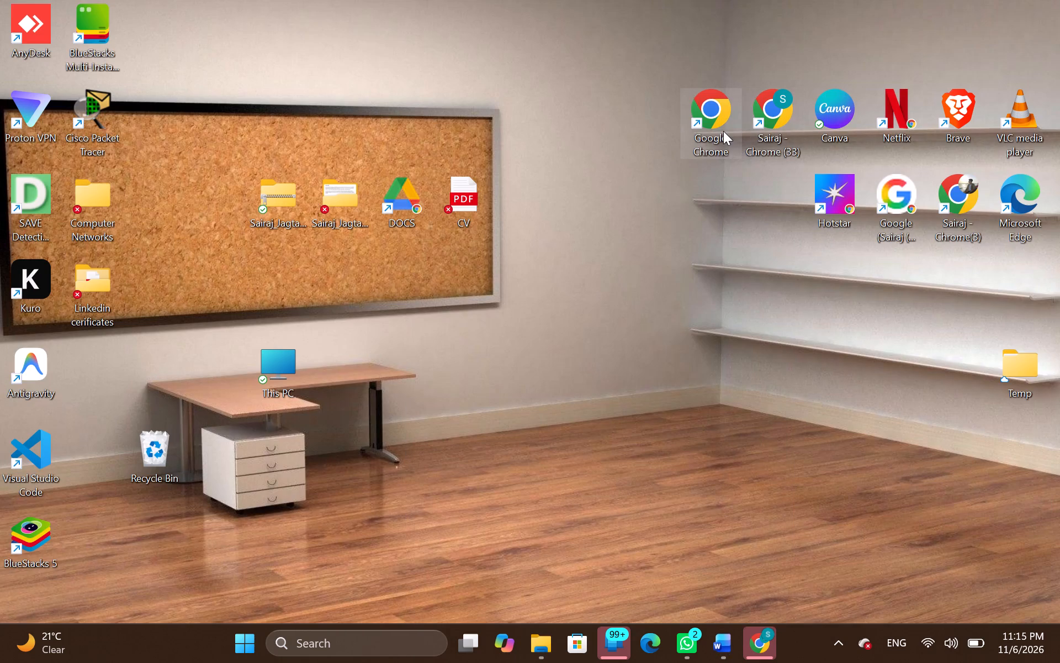
double_click(723, 131)
scroll(628, 441, down, 2)
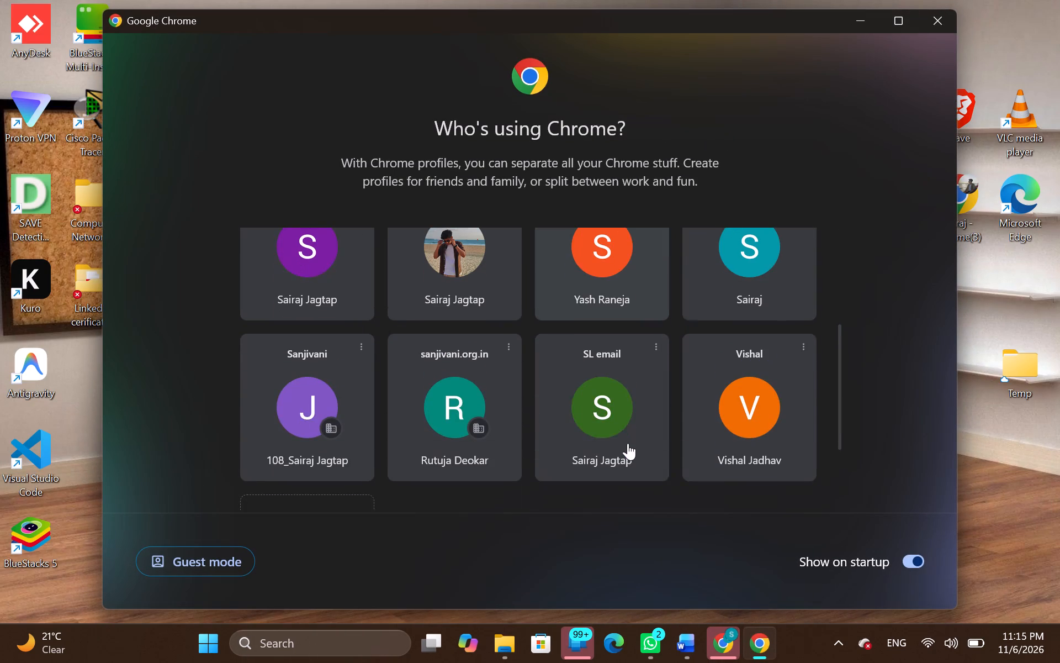
click(563, 438)
click(1024, 46)
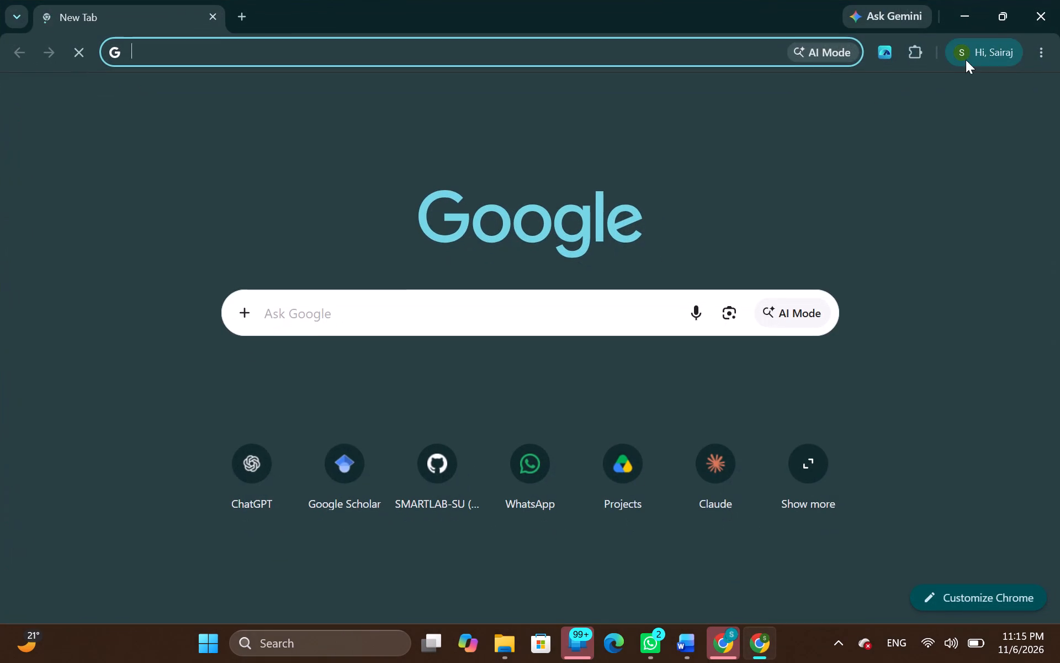
Search Google for "reviewer3" and open the Reviewer3 AI peer review website from the results.
text(review)
text(er3)
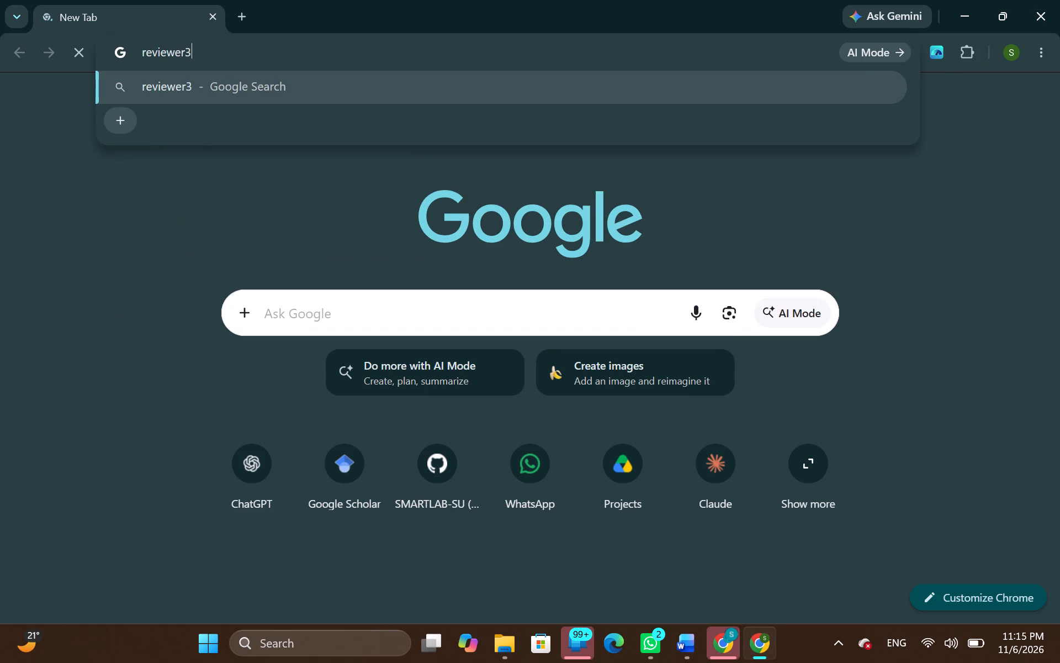
key(Return)
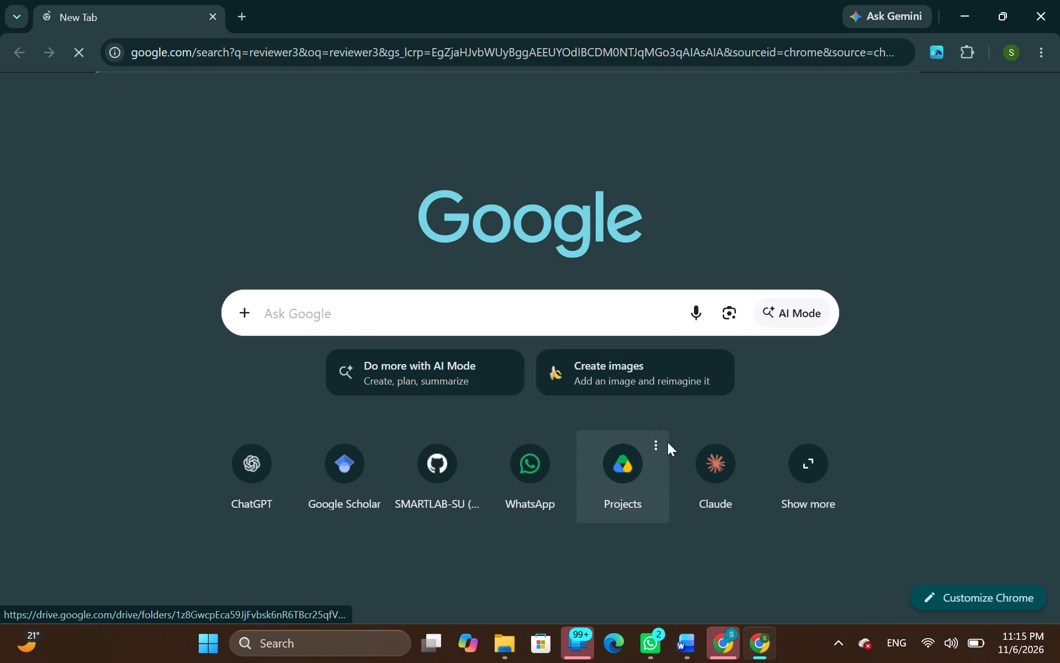
click(229, 272)
click(198, 243)
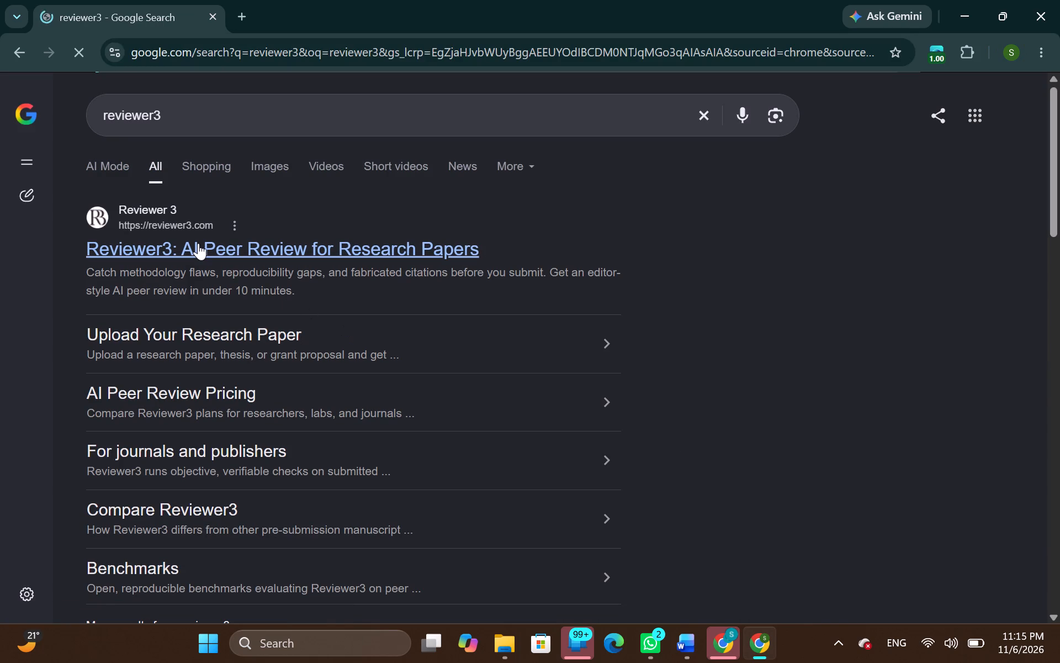
scroll(332, 417, down, 1)
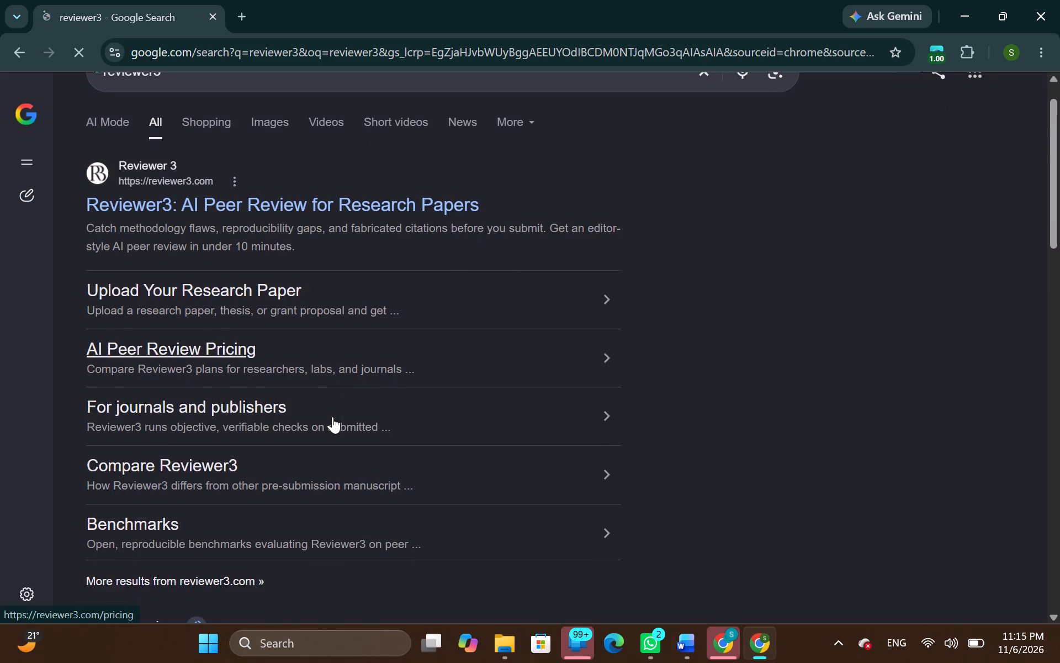
scroll(332, 417, down, 2)
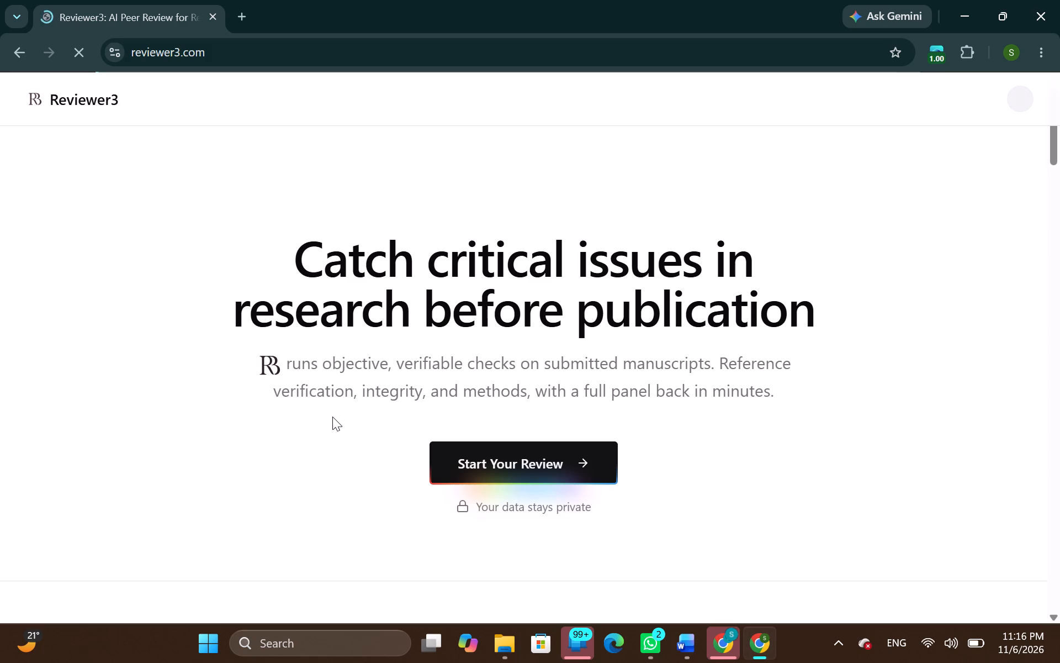
Start a review on Reviewer3 and sign in by continuing with the Google account.
click(558, 476)
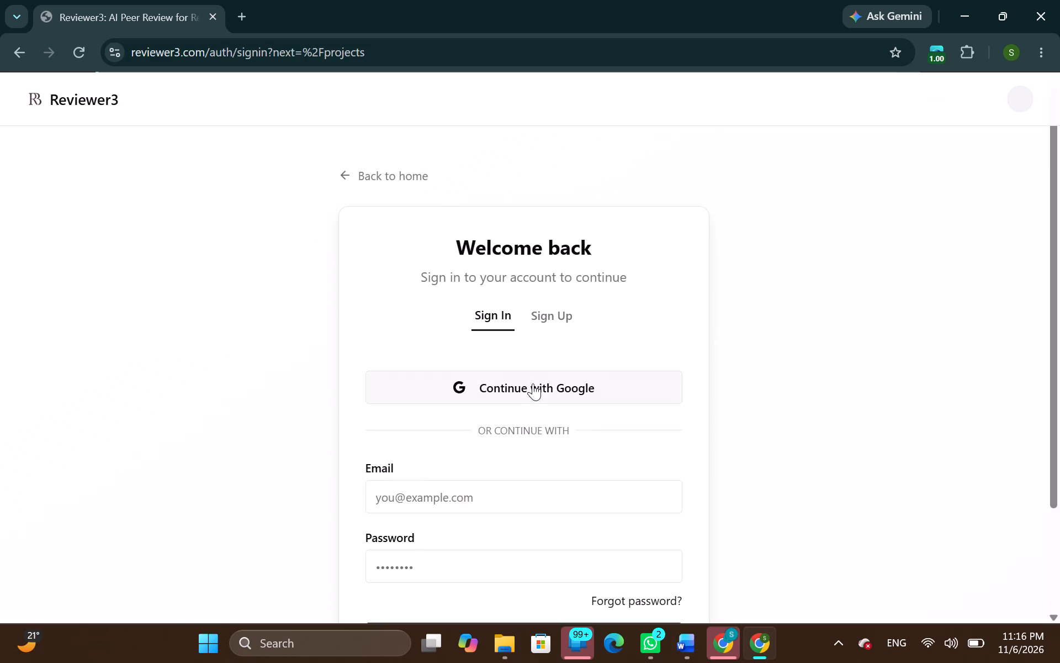
click(531, 389)
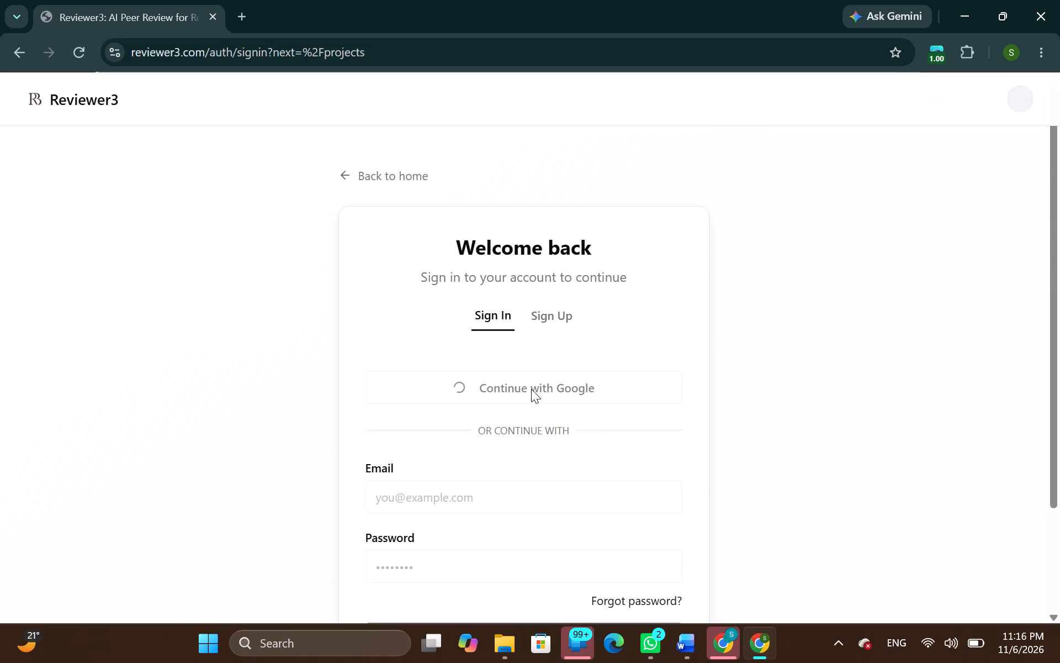
scroll(531, 389, right, 4)
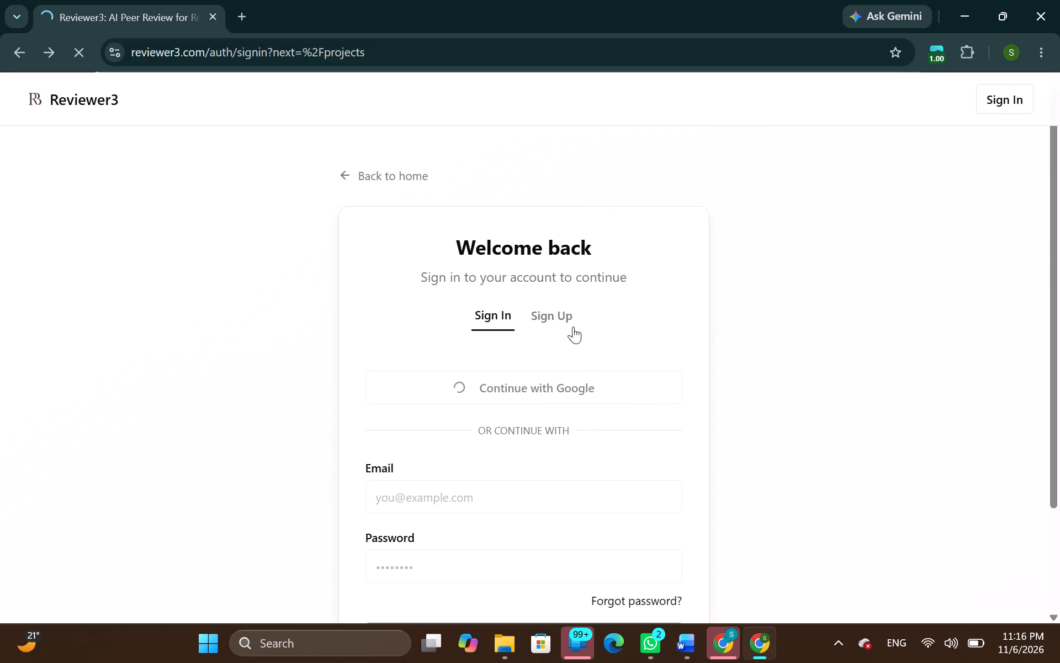
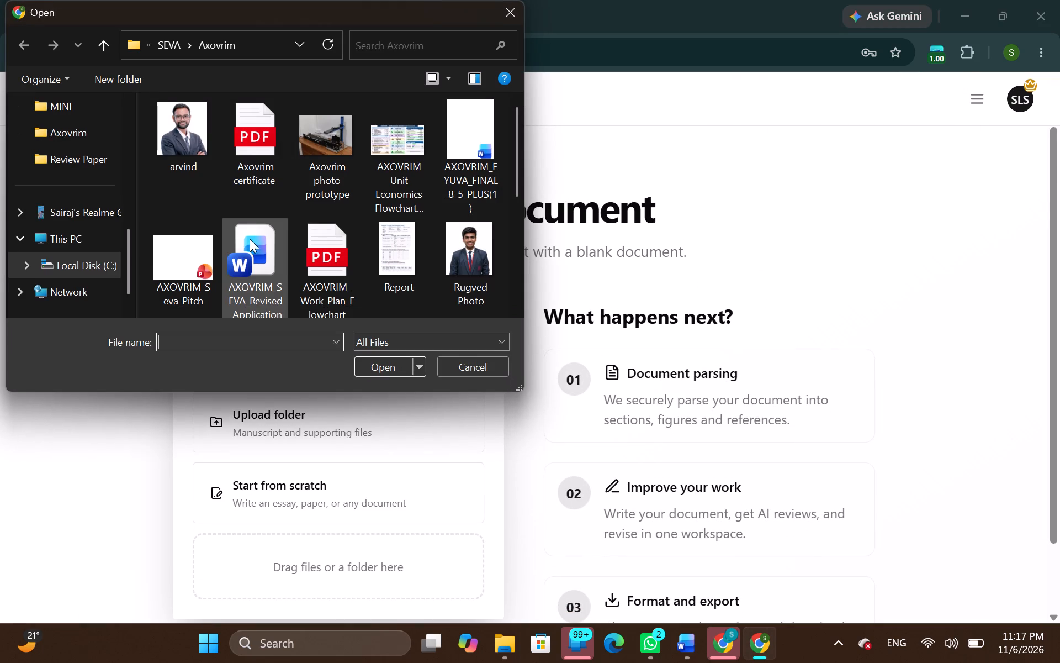
Upload the document "mini review after quilbot" from the Review Paper folder as the manuscript.
scroll(78, 211, up, 3)
click(76, 255)
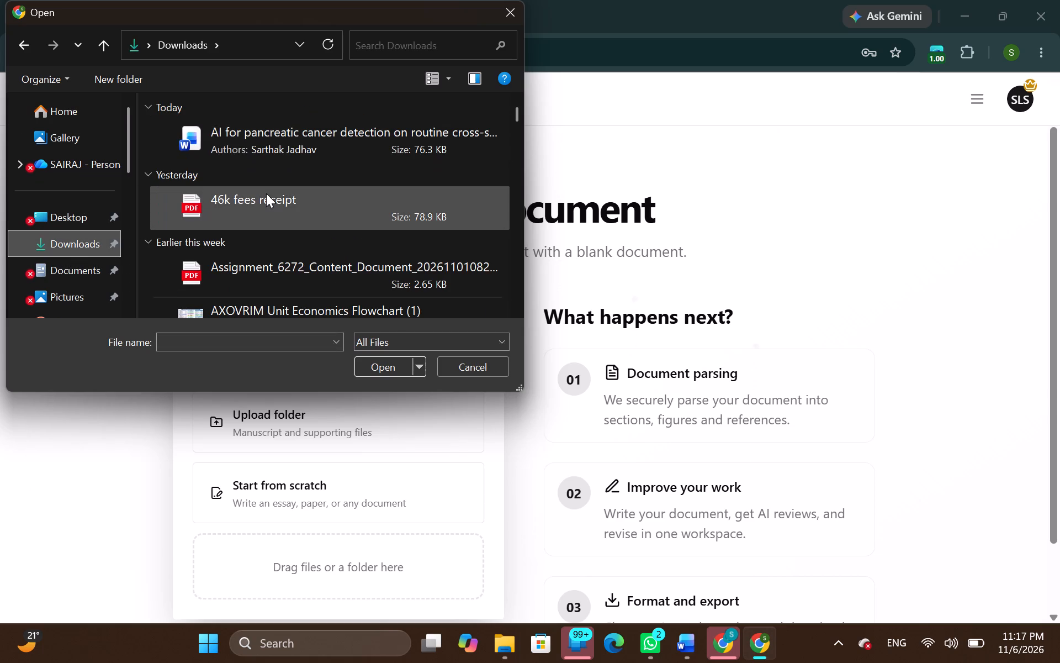
scroll(266, 193, down, 1)
scroll(266, 193, up, 1)
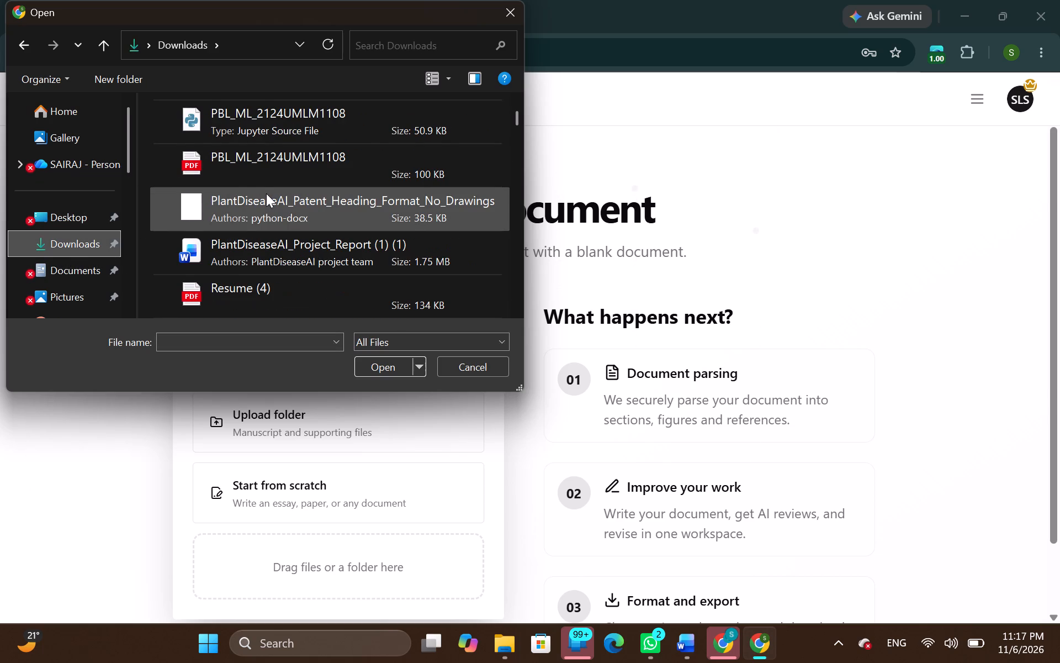
scroll(266, 193, up, 1)
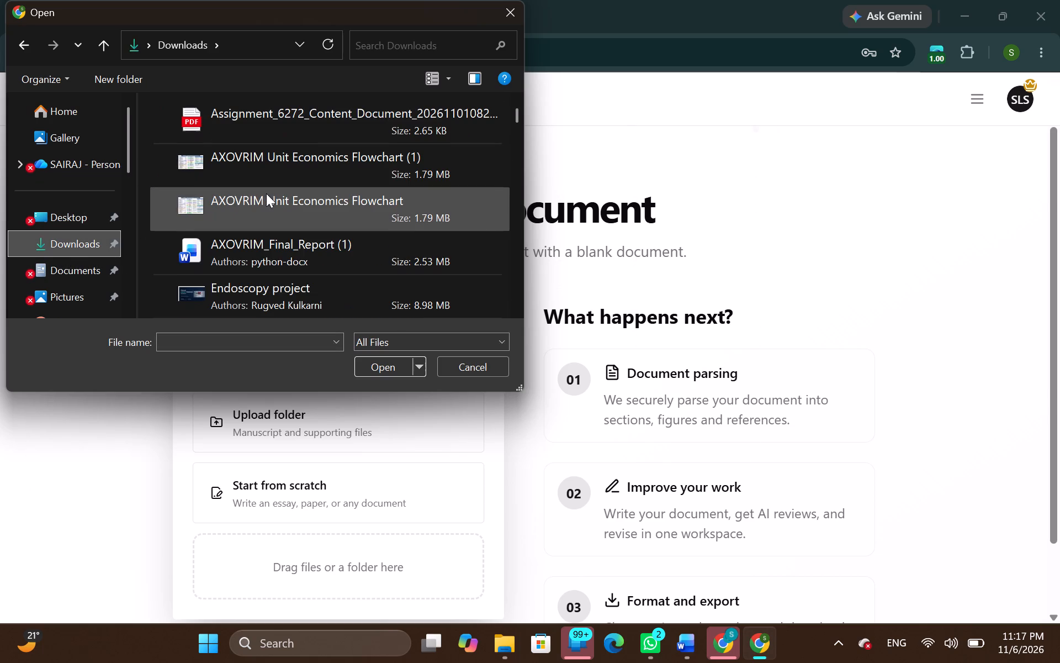
scroll(266, 193, up, 2)
scroll(91, 182, up, 2)
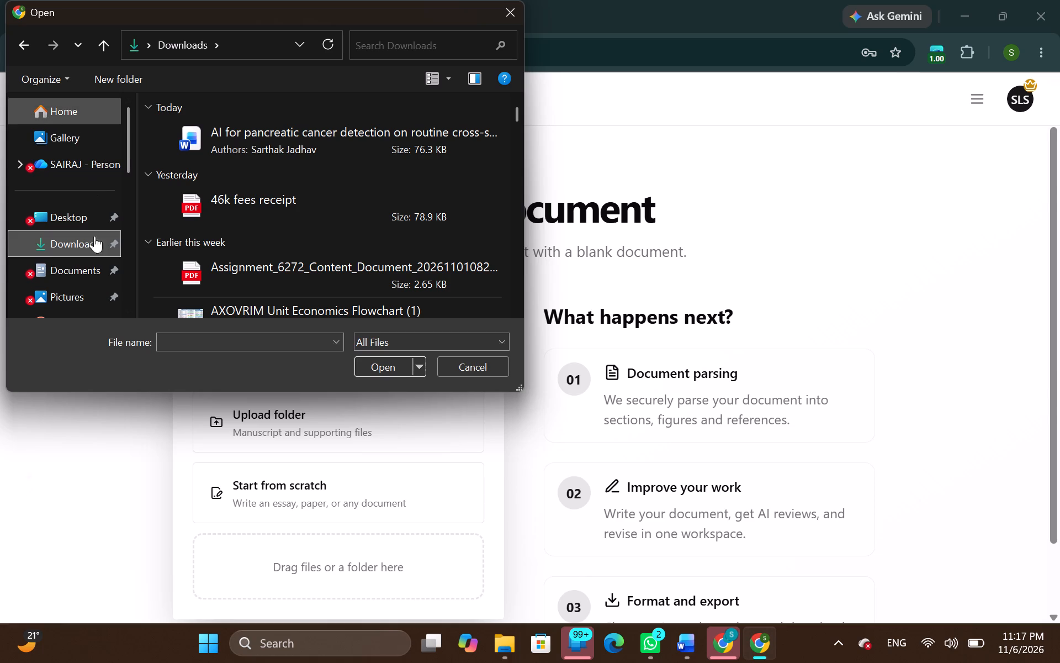
scroll(76, 272, down, 2)
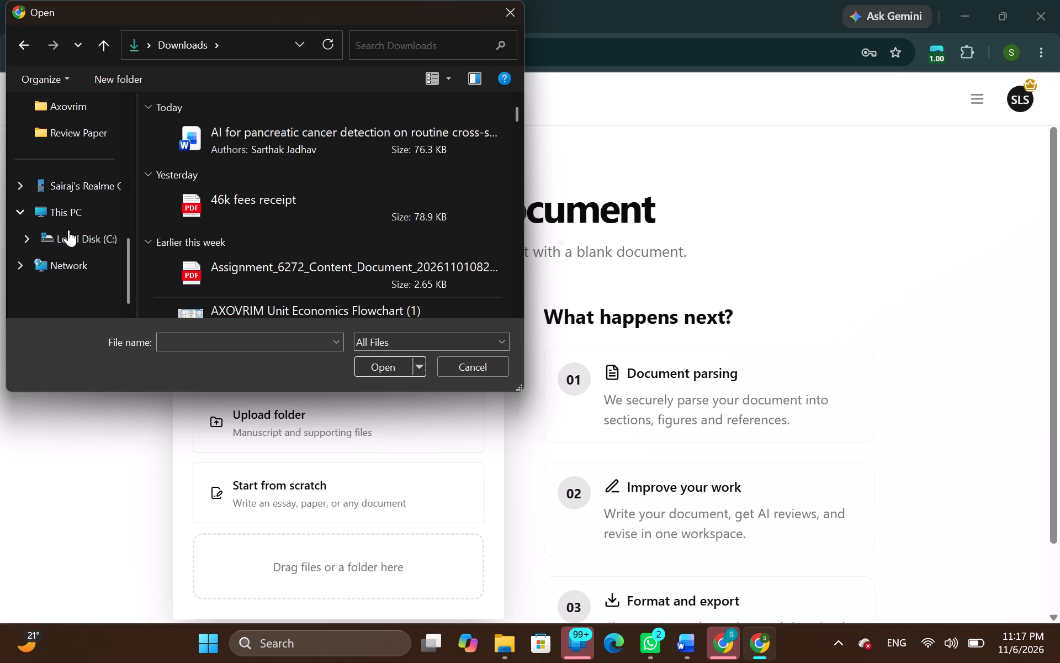
click(62, 129)
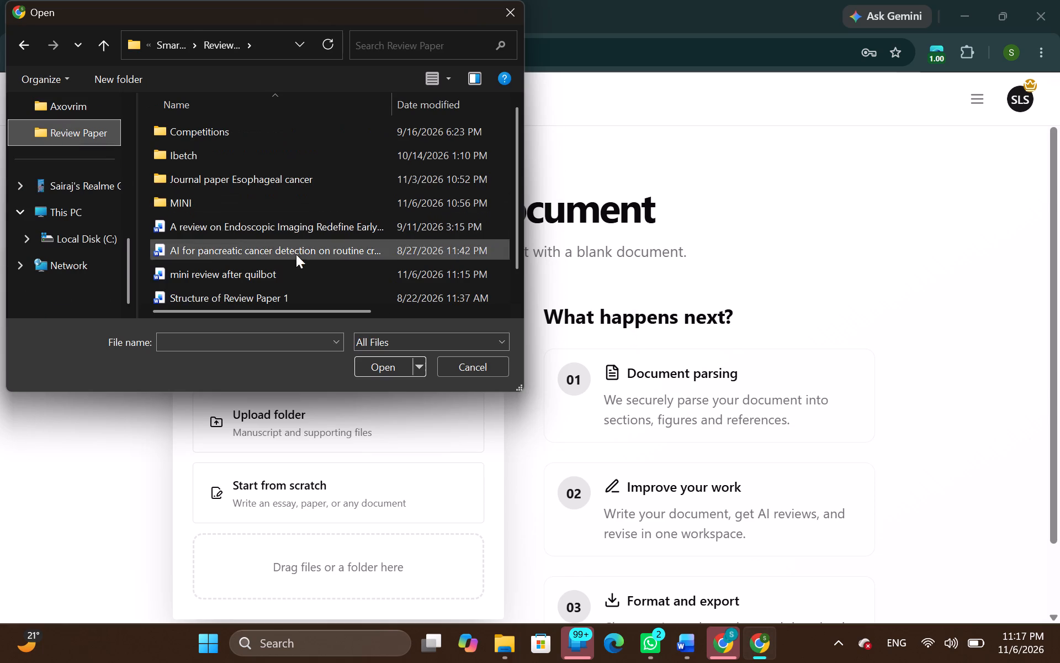
click(296, 267)
click(393, 372)
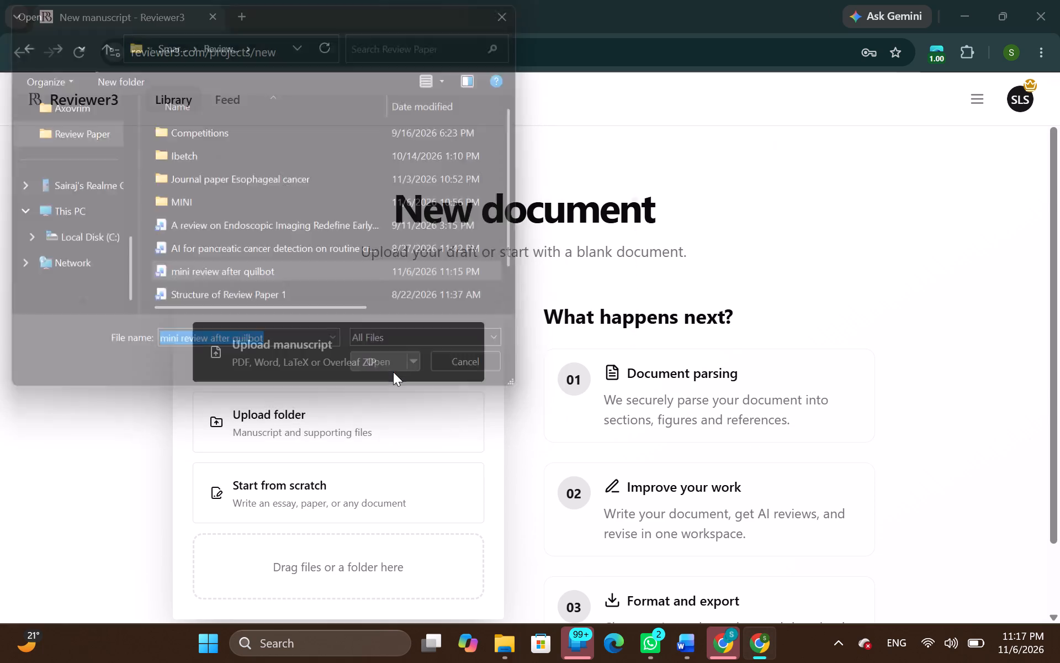
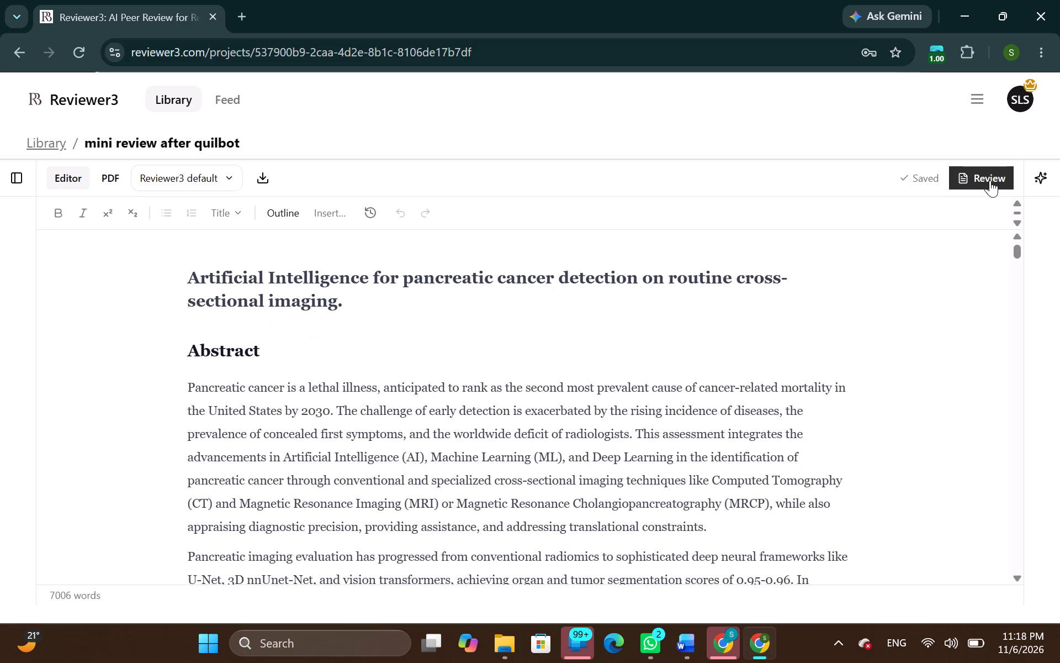
Start the AI peer review of the uploaded manuscript "mini review after quilbot".
click(990, 180)
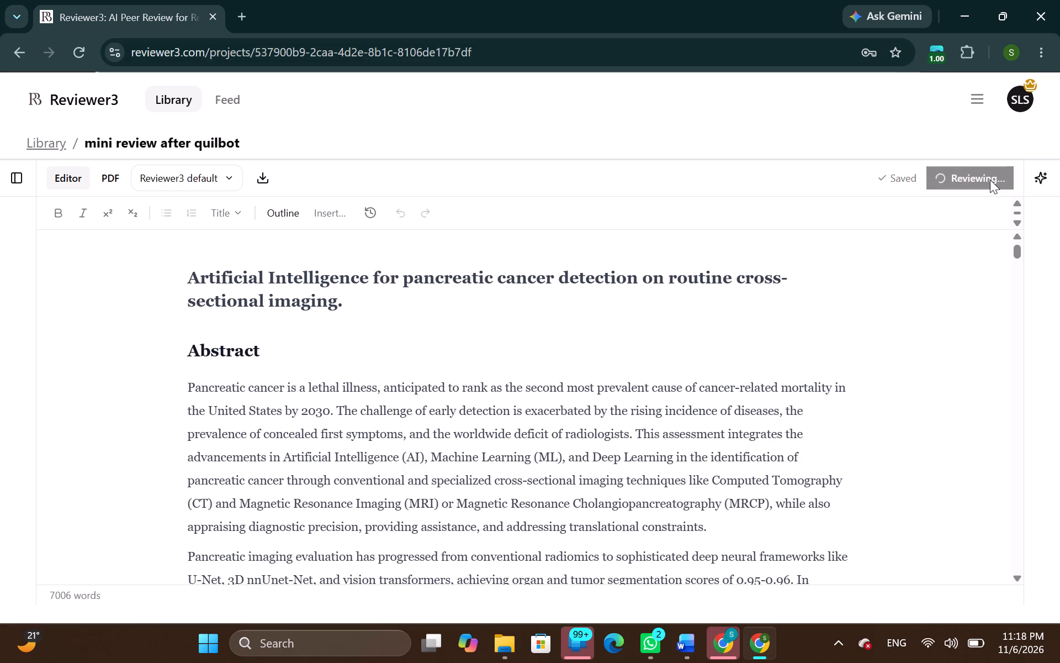